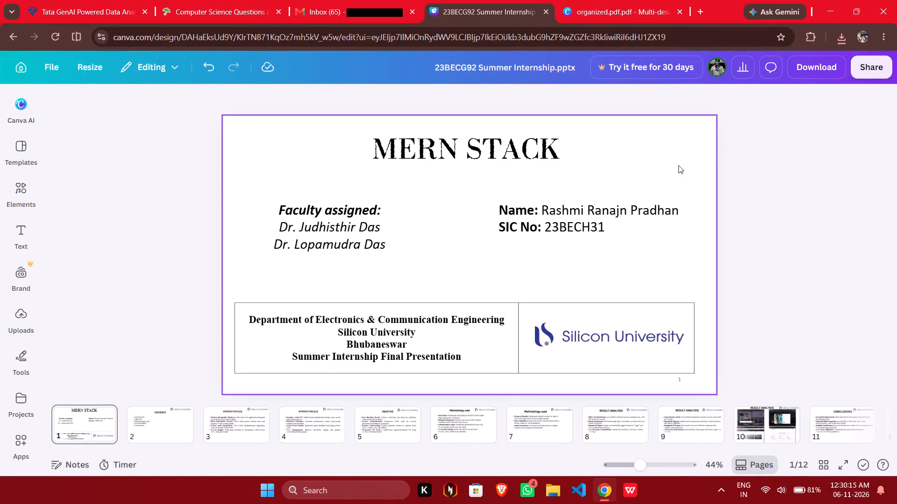
# Close the Summer Internship presentation and return to the MEMORANDA form on page 2 of organized.pdf.
pyautogui.click(543, 12)
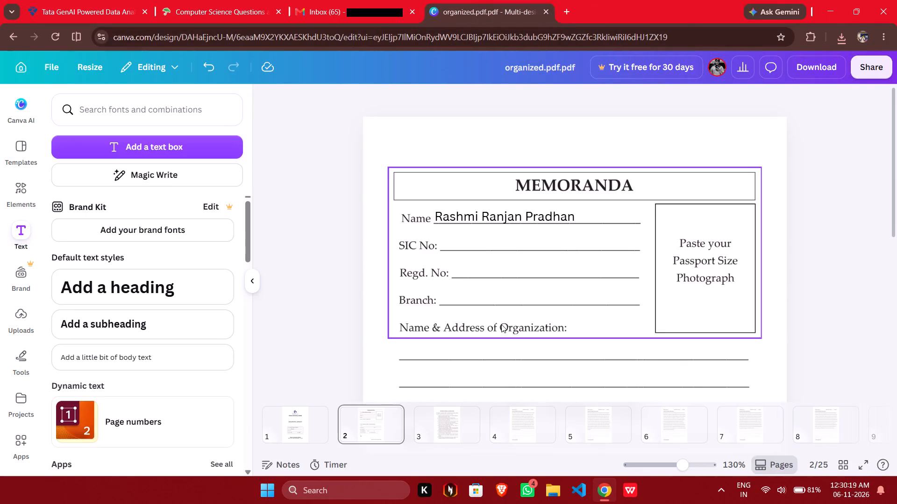
pyautogui.scroll(-1, 834, 255)
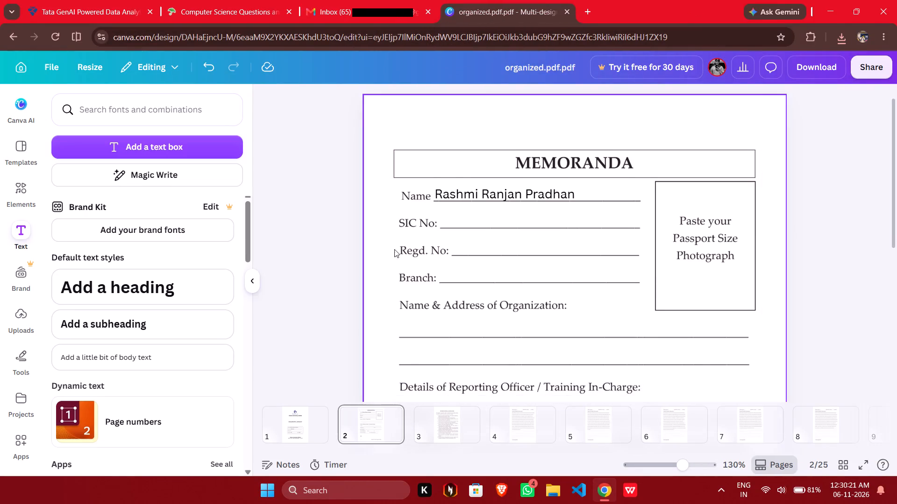
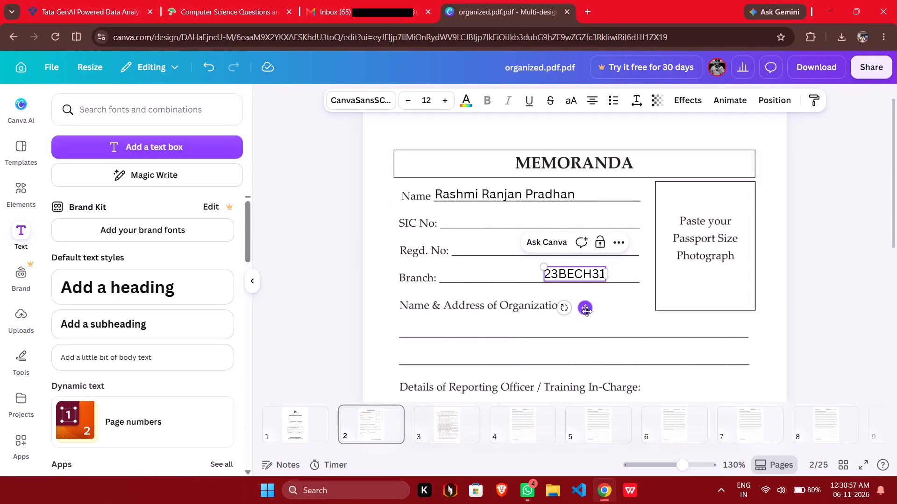
# Place the student's SIC number text on the SIC No line, directly after the label, at font size 11.
pyautogui.moveTo(586, 309); pyautogui.dragTo(483, 256)
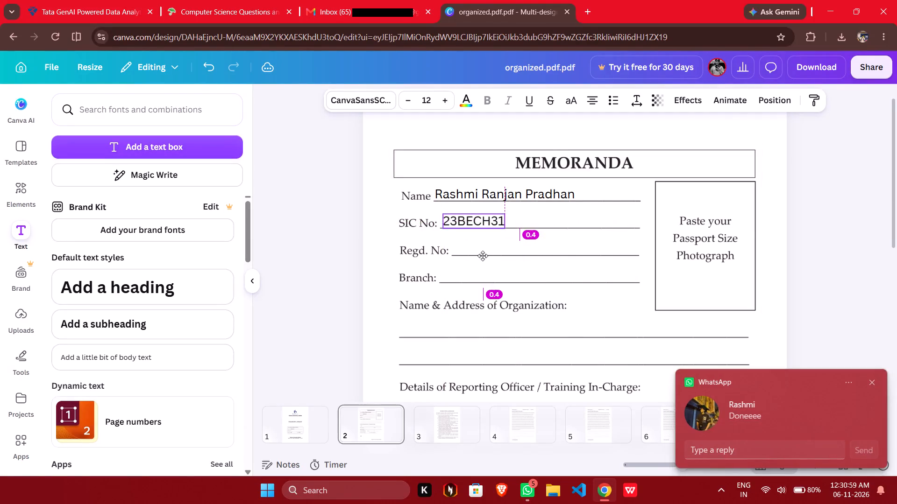
pyautogui.moveTo(483, 256); pyautogui.dragTo(480, 257)
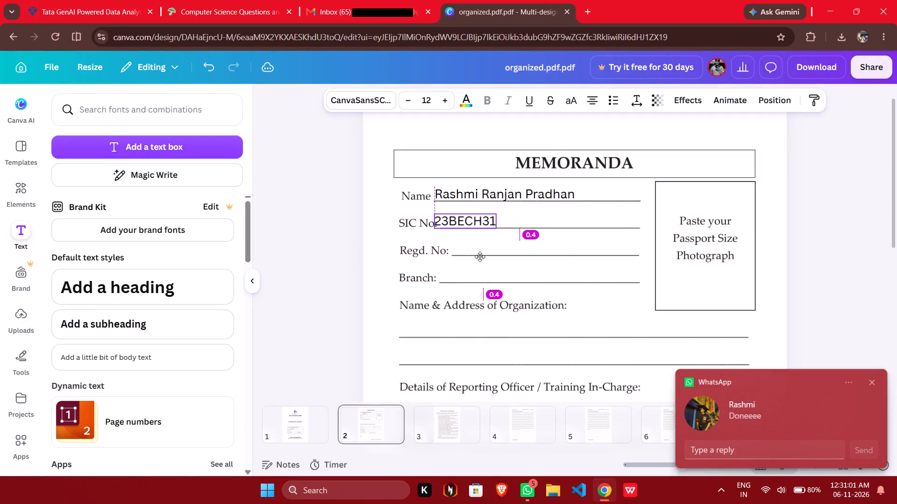
pyautogui.moveTo(480, 257); pyautogui.dragTo(482, 257)
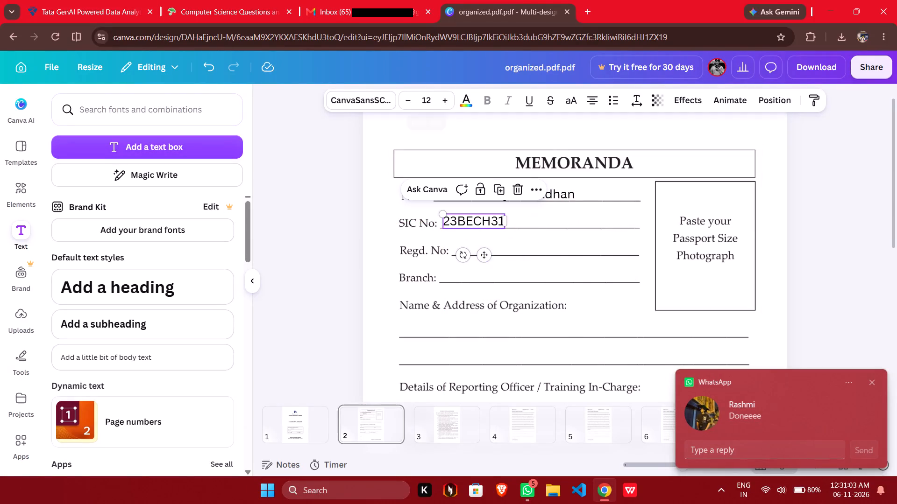
pyautogui.click(413, 103)
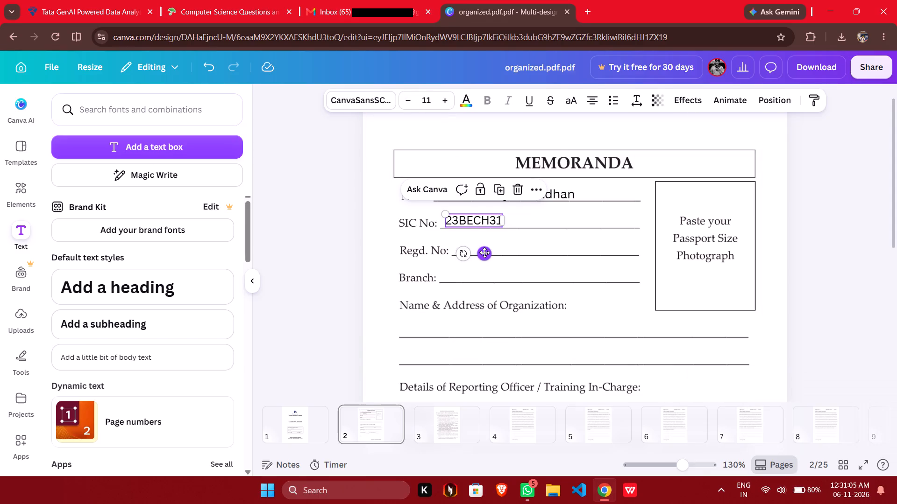
pyautogui.moveTo(484, 252); pyautogui.dragTo(478, 252)
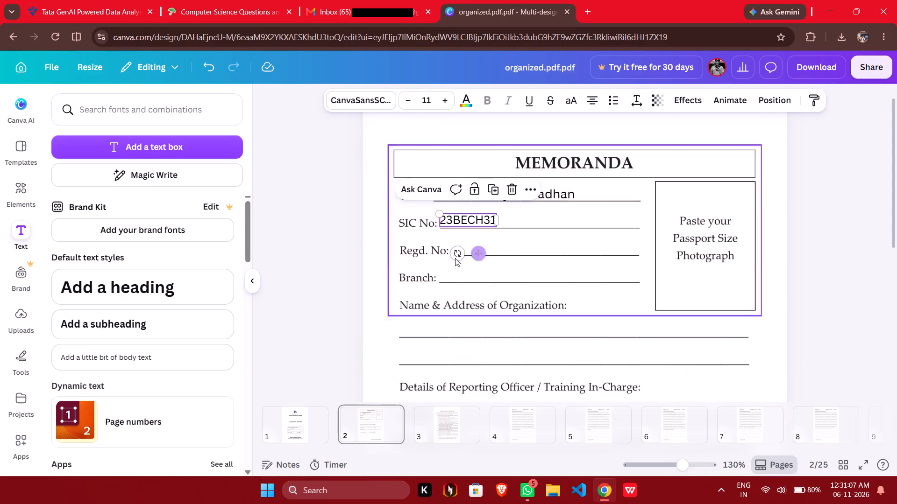
pyautogui.click(330, 254)
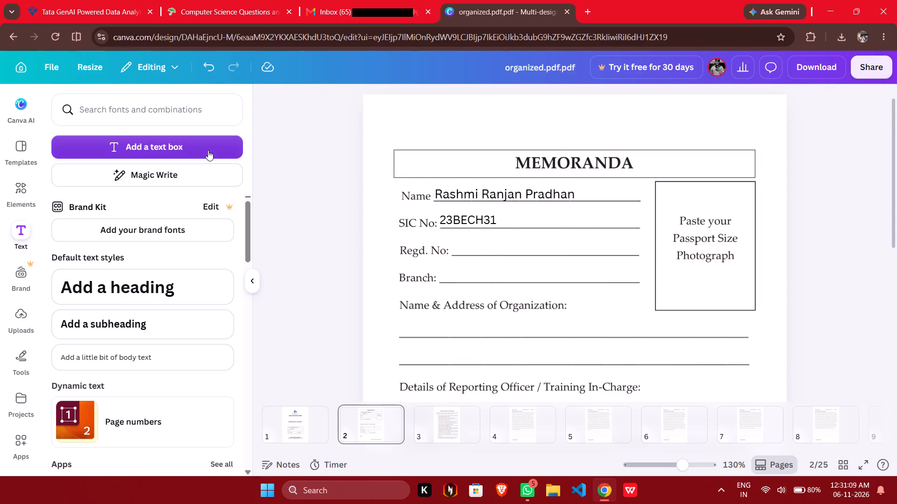
# Add a text box reading ECE and place it at the start of the Branch line.
pyautogui.click(208, 150)
pyautogui.write('ECE')
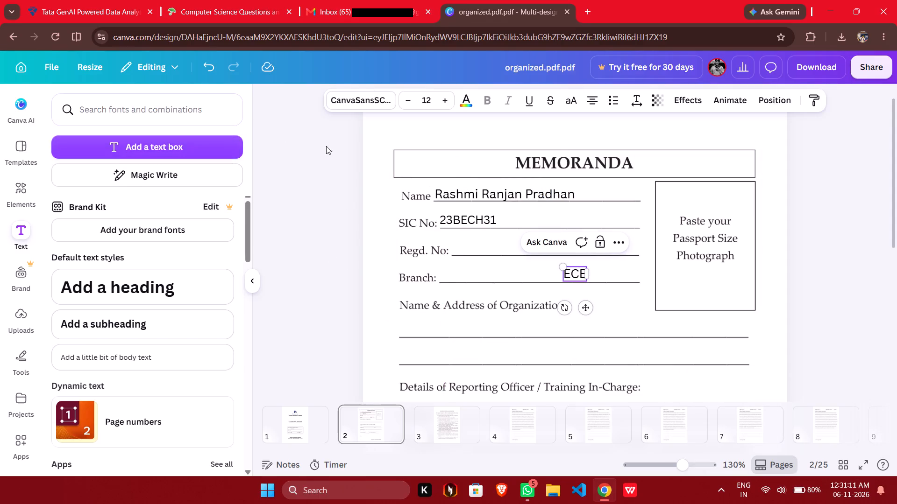
pyautogui.moveTo(590, 308); pyautogui.dragTo(542, 307)
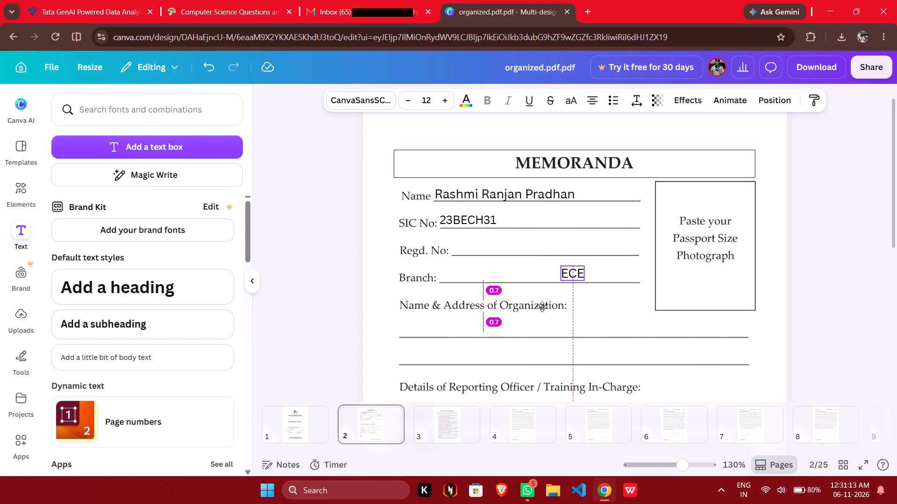
pyautogui.moveTo(542, 307); pyautogui.dragTo(466, 311)
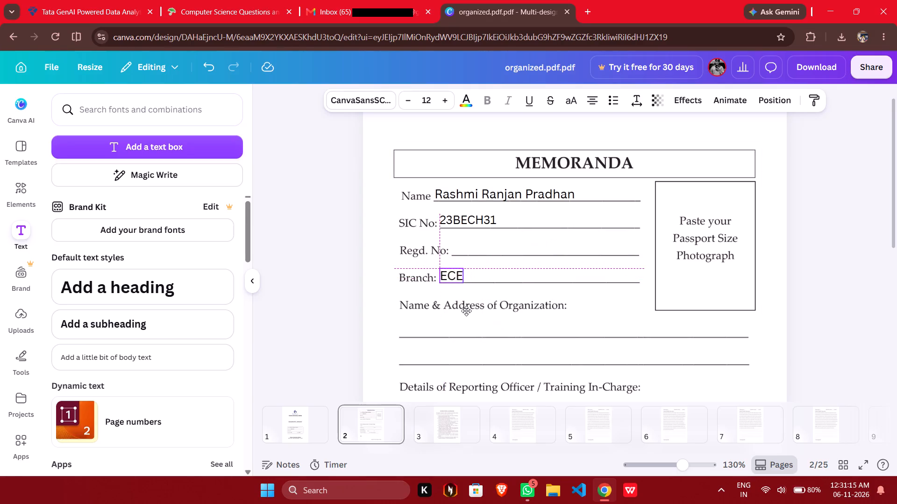
pyautogui.click(318, 290)
# Copy the "Details of Reporting Officer / Training In-Charge:" heading element on the MEMORANDA page.
pyautogui.scroll(-1, 616, 325)
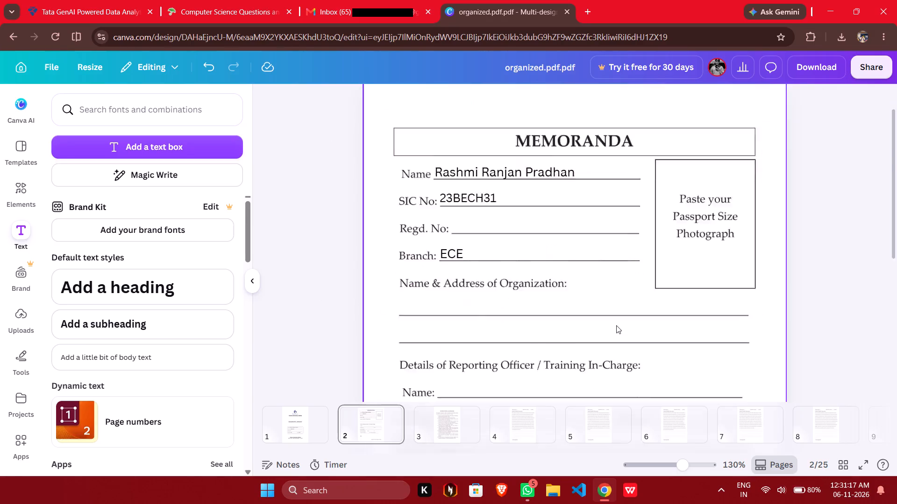
pyautogui.scroll(-1, 616, 325)
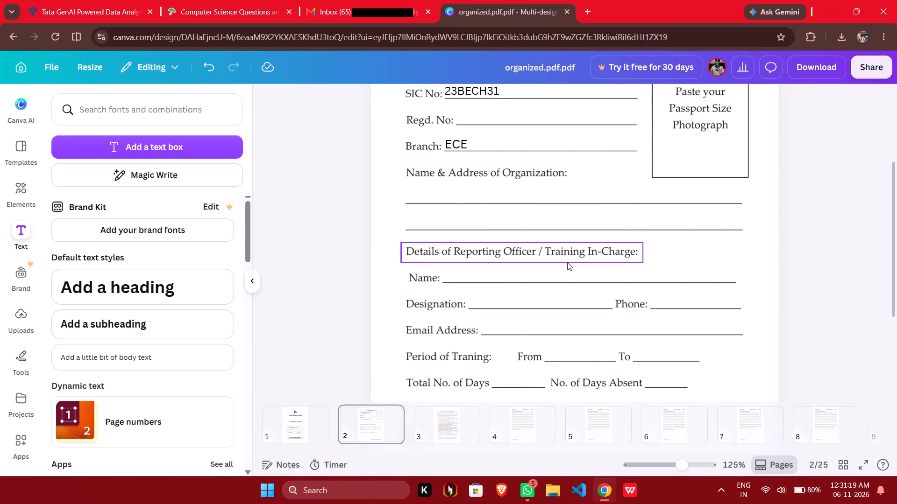
pyautogui.scroll(-1, 587, 323)
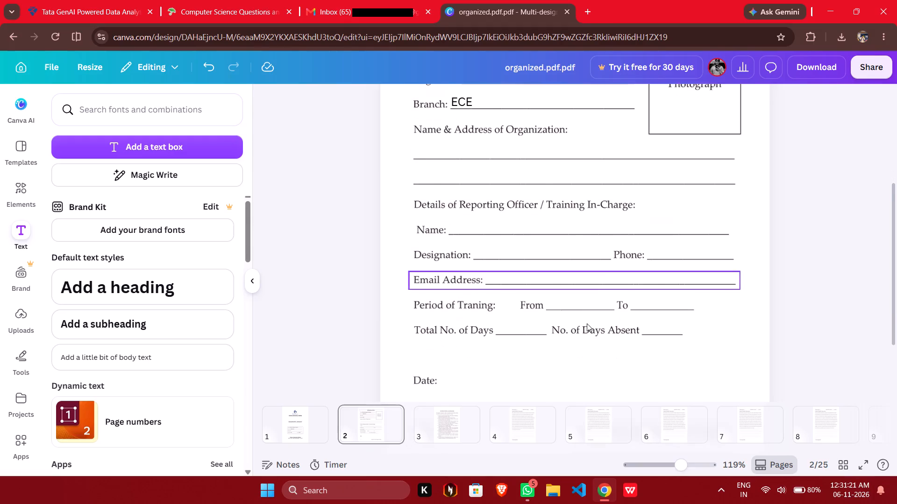
pyautogui.scroll(-1, 587, 323)
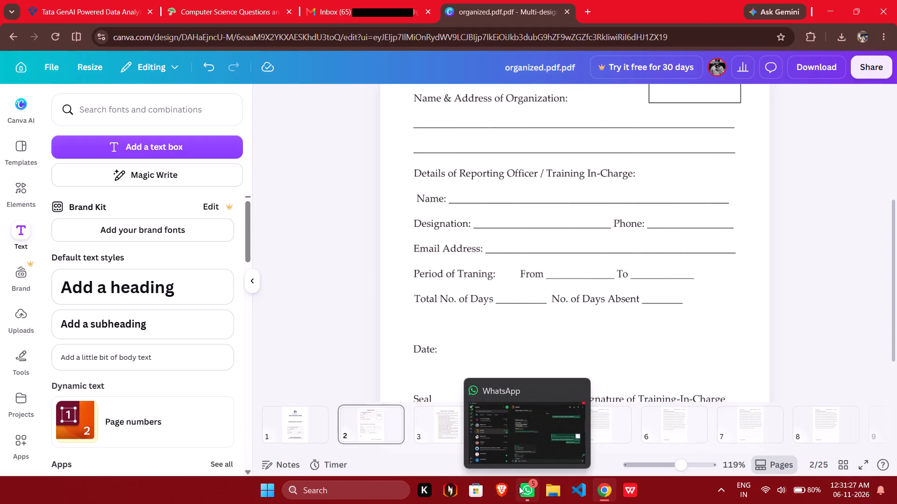
pyautogui.click(600, 177)
pyautogui.hotkey('ctrl', 'c')
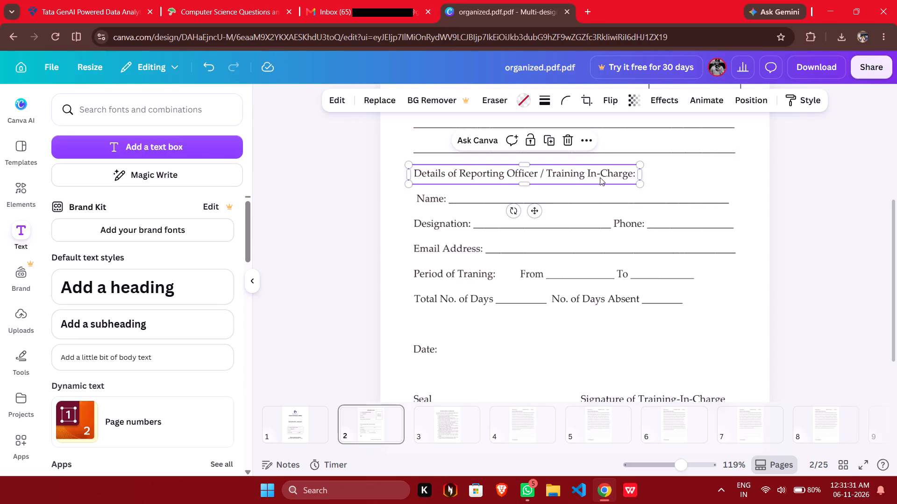
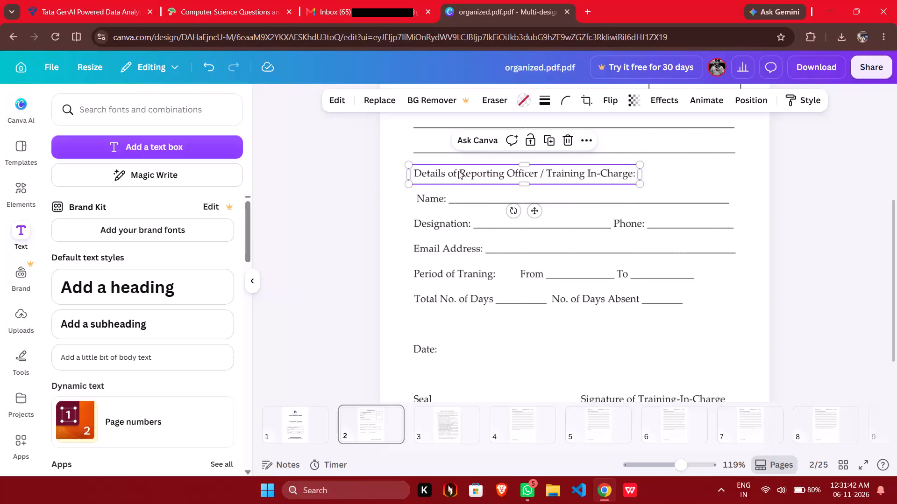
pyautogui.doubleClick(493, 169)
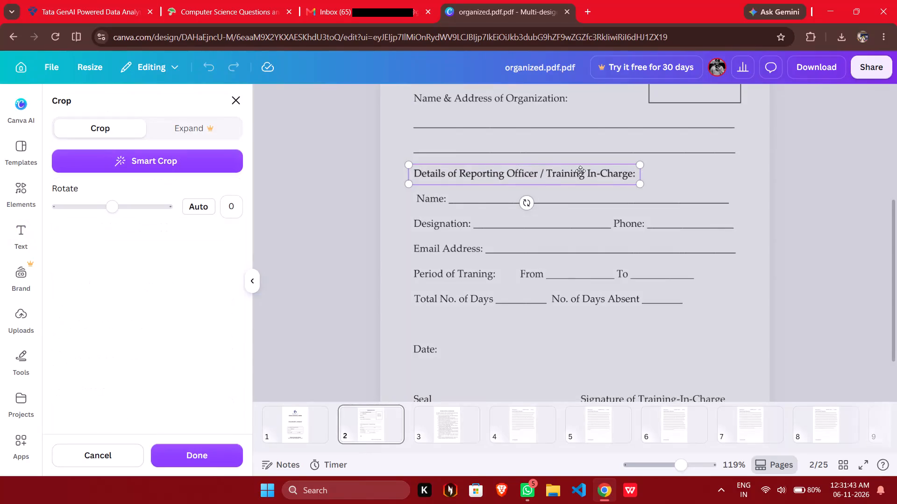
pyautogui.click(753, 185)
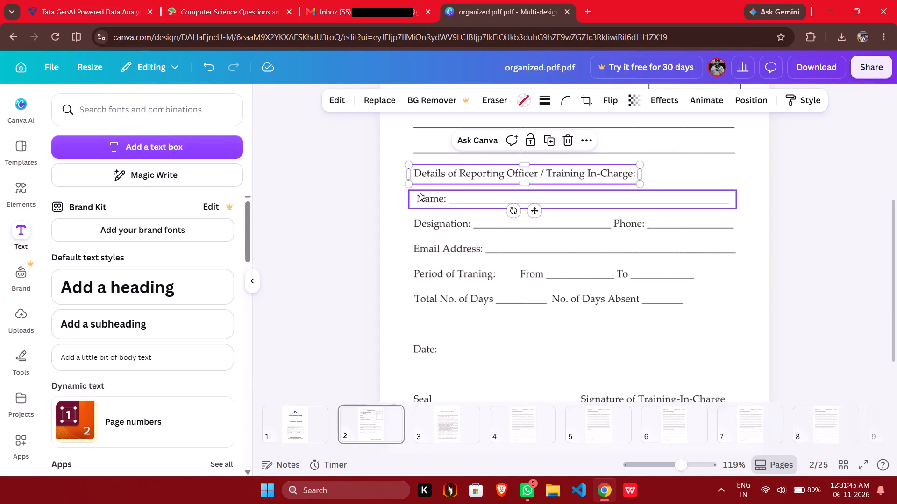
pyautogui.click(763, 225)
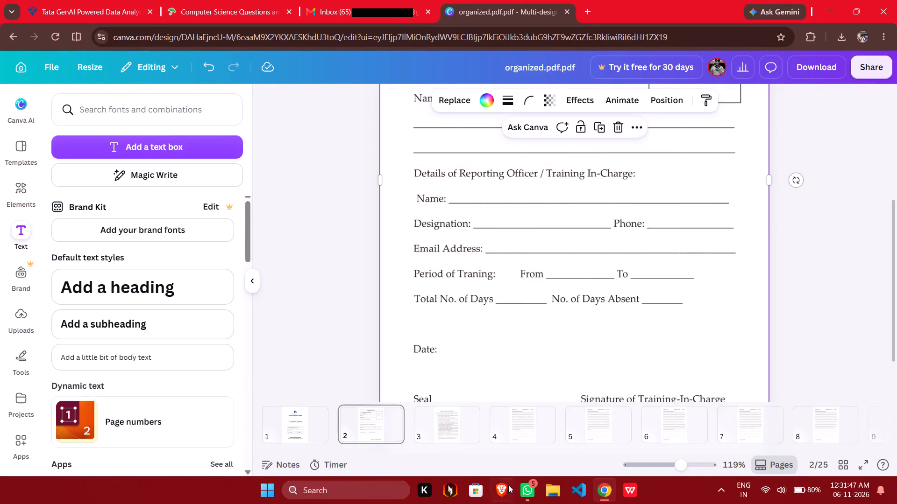
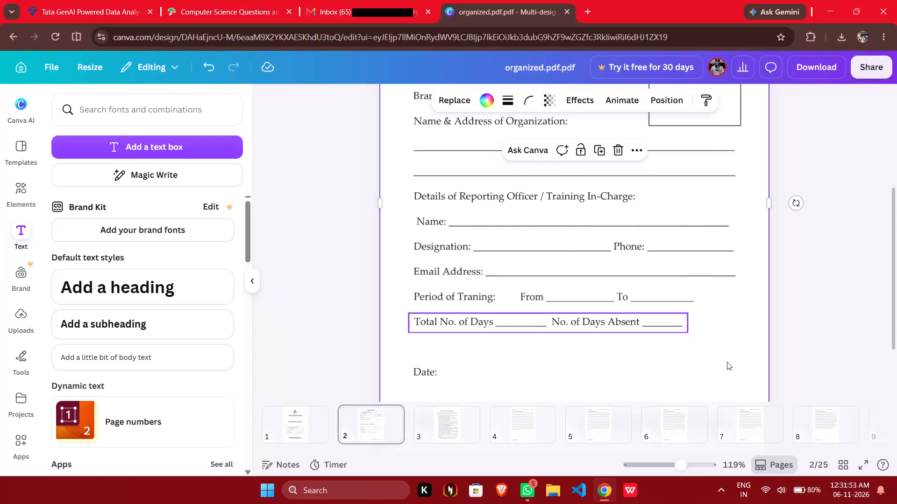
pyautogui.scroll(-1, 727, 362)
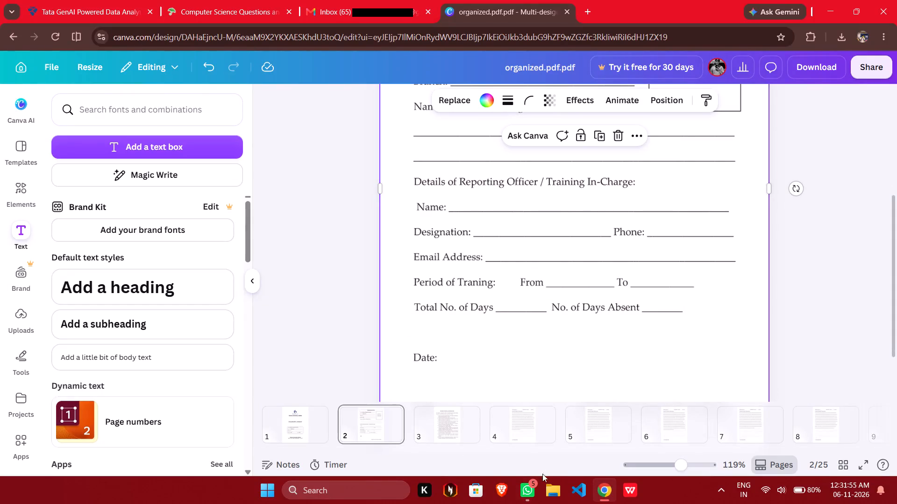
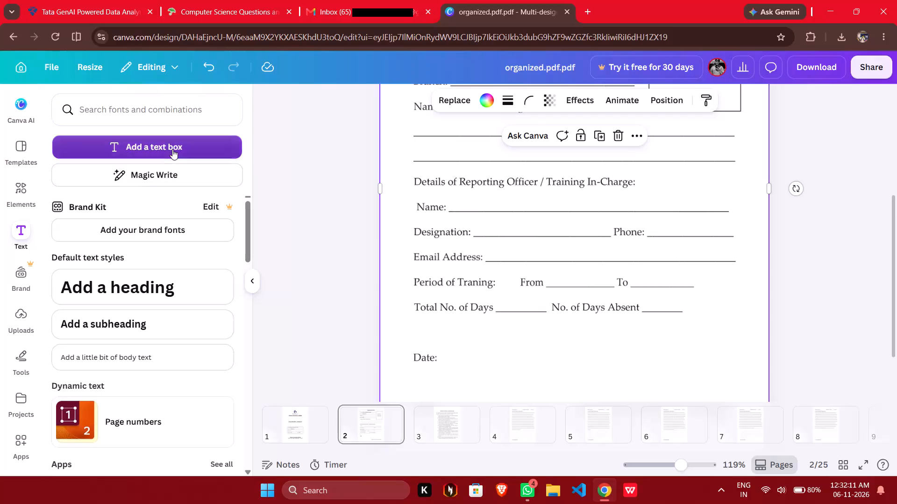
# Paste the date 25/5/26 onto the From line of the training period and set its font size to 11.
pyautogui.hotkey('ctrl', 'v')
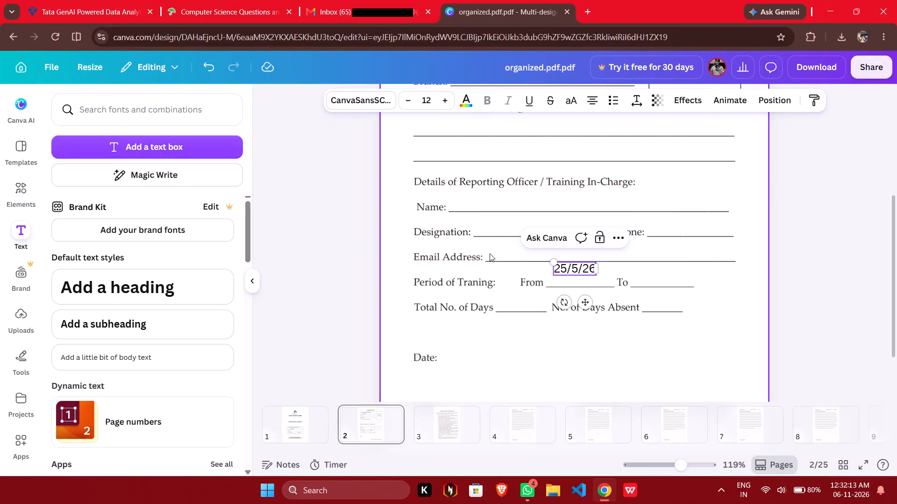
pyautogui.moveTo(587, 302); pyautogui.dragTo(590, 315)
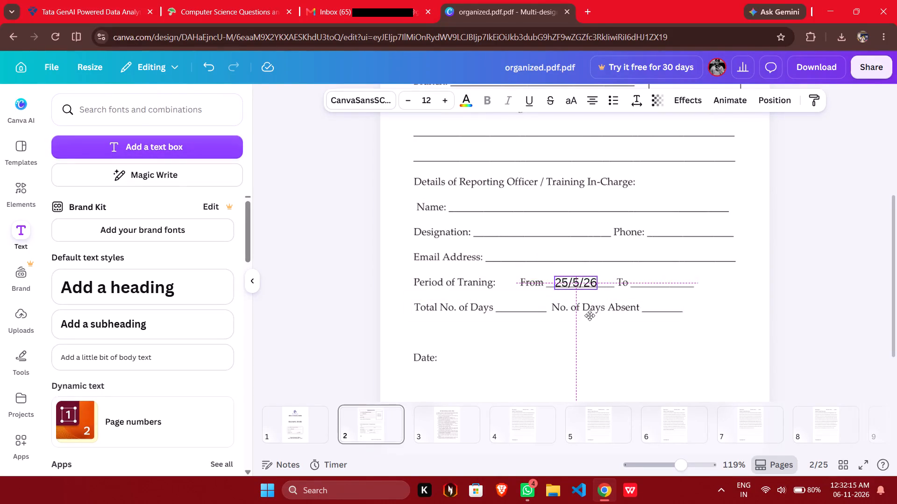
pyautogui.moveTo(590, 315); pyautogui.dragTo(587, 314)
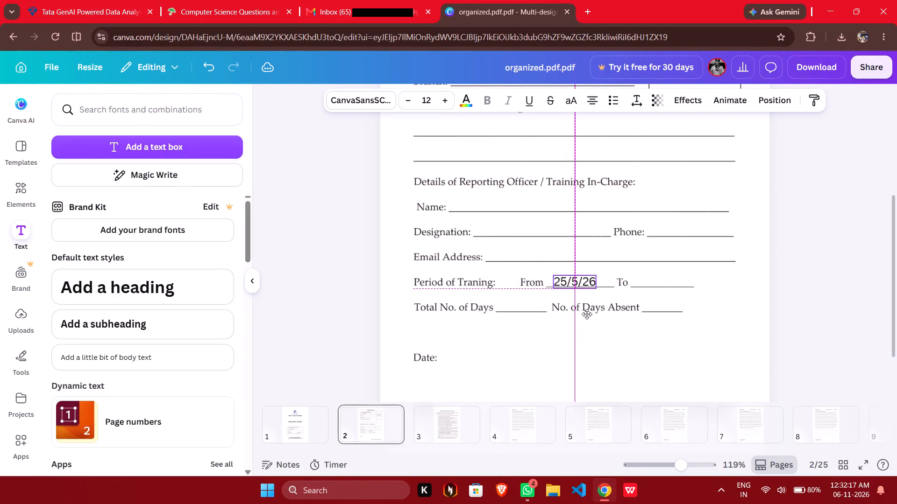
pyautogui.moveTo(587, 314); pyautogui.dragTo(587, 314)
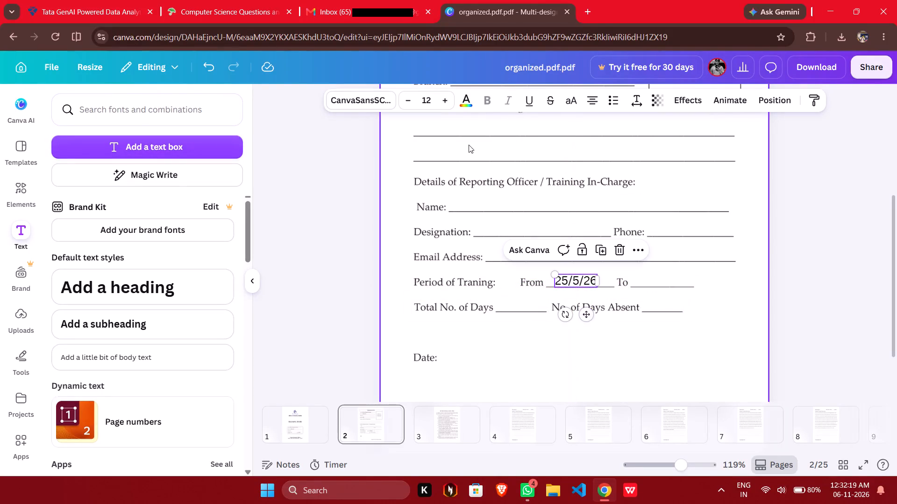
pyautogui.click(414, 99)
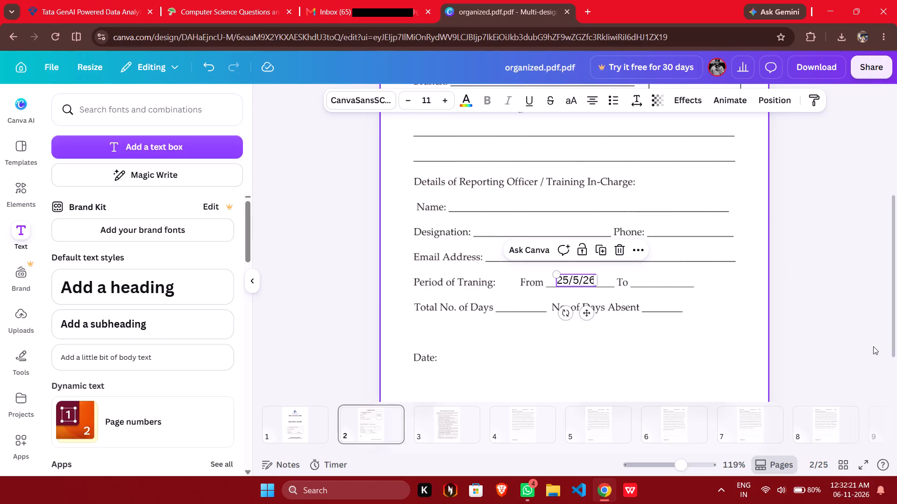
pyautogui.click(873, 346)
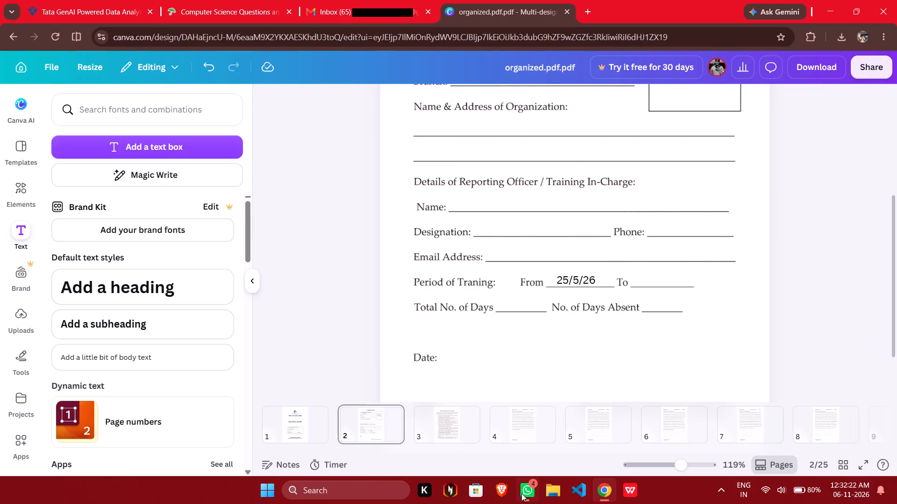
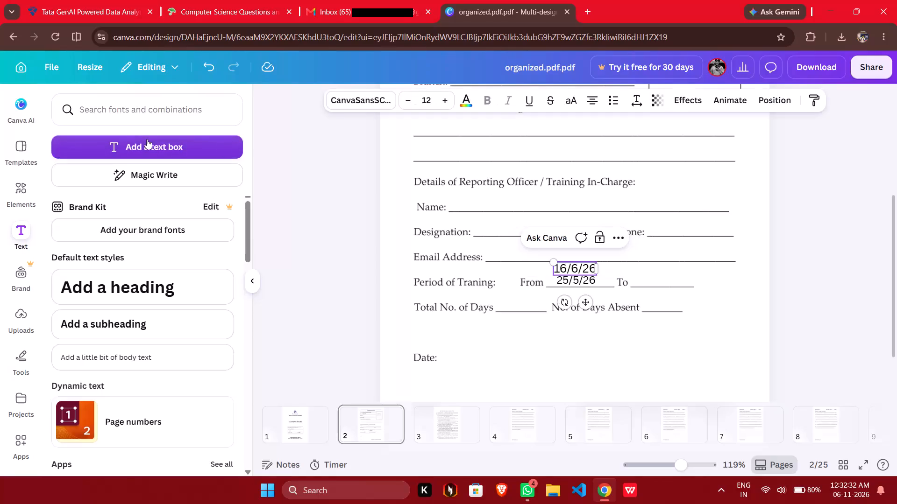
# Set the 16/6/26 text to font size 11 and place it on the To line of the training period, level with 25/5/26.
pyautogui.click(413, 101)
pyautogui.moveTo(584, 298); pyautogui.dragTo(613, 298)
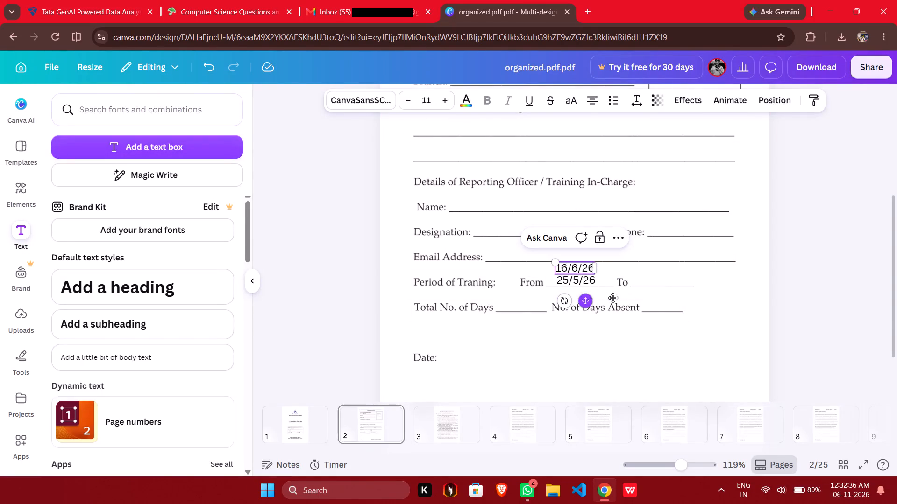
pyautogui.moveTo(613, 298); pyautogui.dragTo(665, 310)
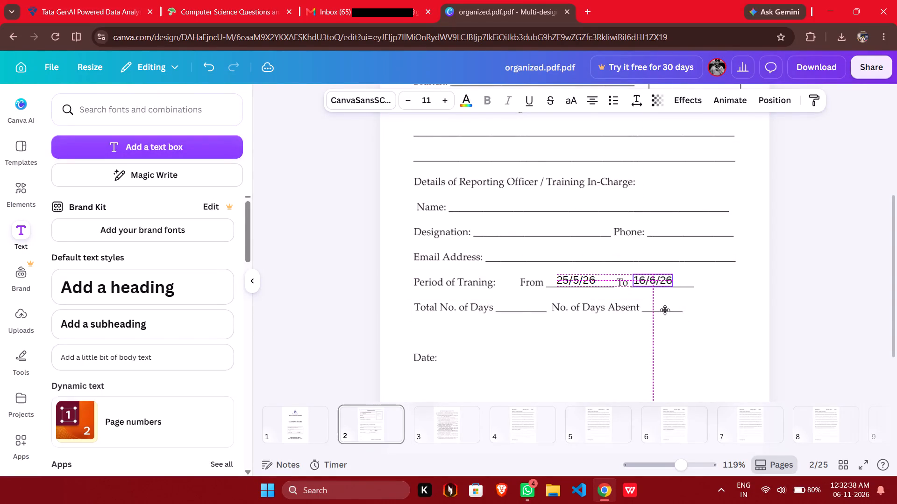
pyautogui.moveTo(665, 310); pyautogui.dragTo(666, 310)
pyautogui.click(764, 311)
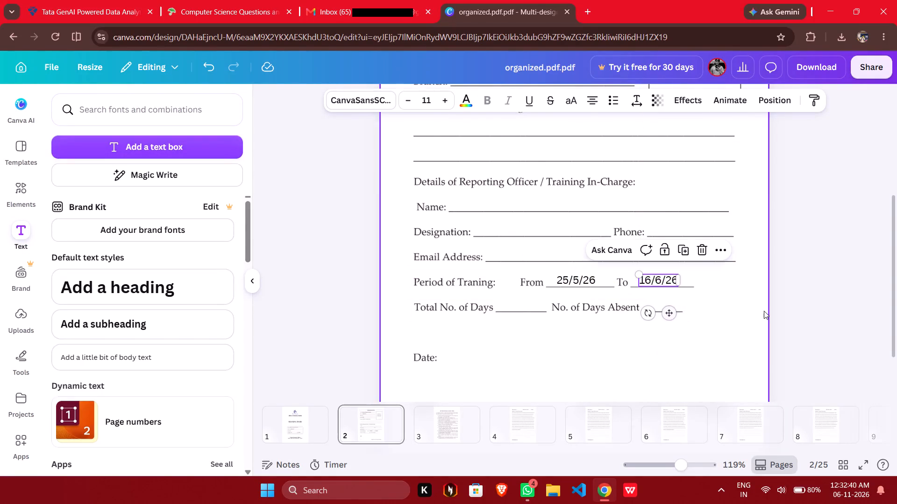
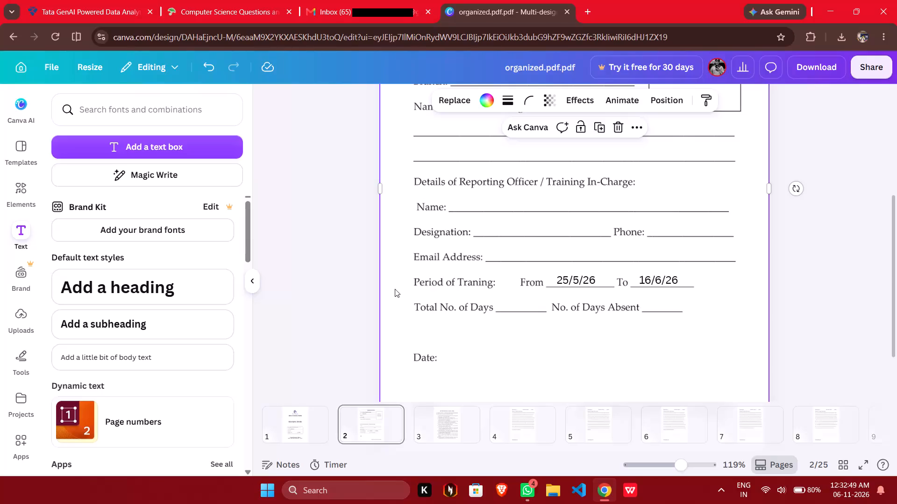
# Add a text box reading 20 at font size 11 and place it on the Total No. of Days line.
pyautogui.click(188, 141)
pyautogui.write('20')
pyautogui.click(402, 104)
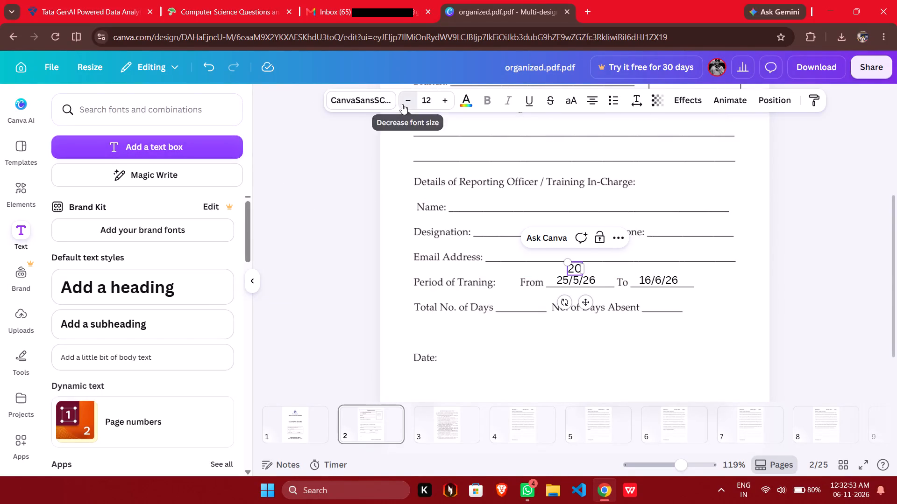
pyautogui.moveTo(579, 300); pyautogui.dragTo(513, 338)
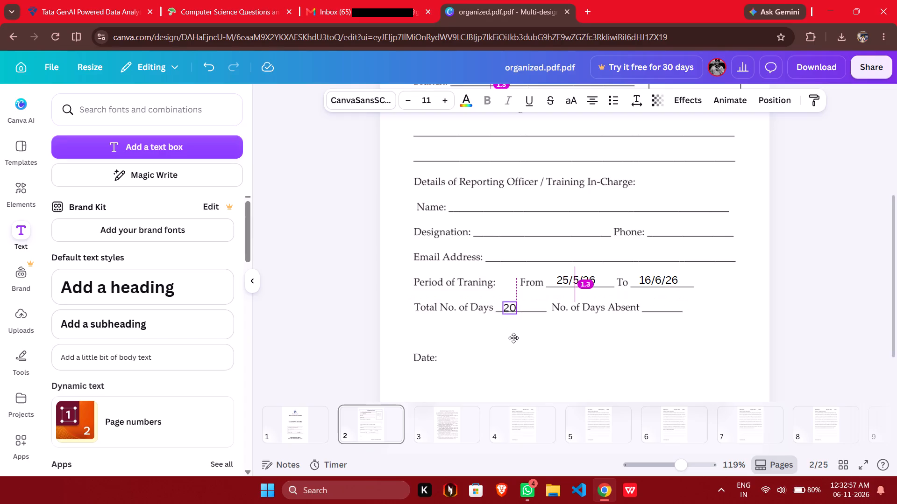
pyautogui.moveTo(513, 338); pyautogui.dragTo(513, 336)
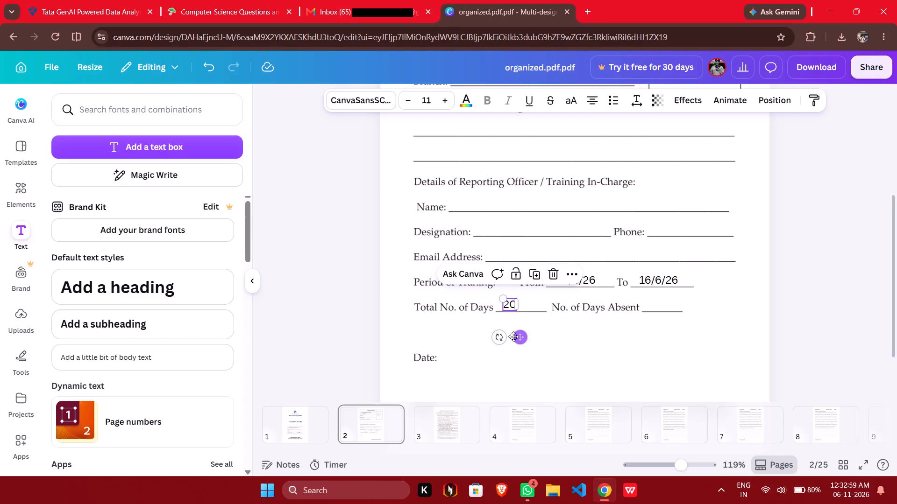
pyautogui.click(842, 311)
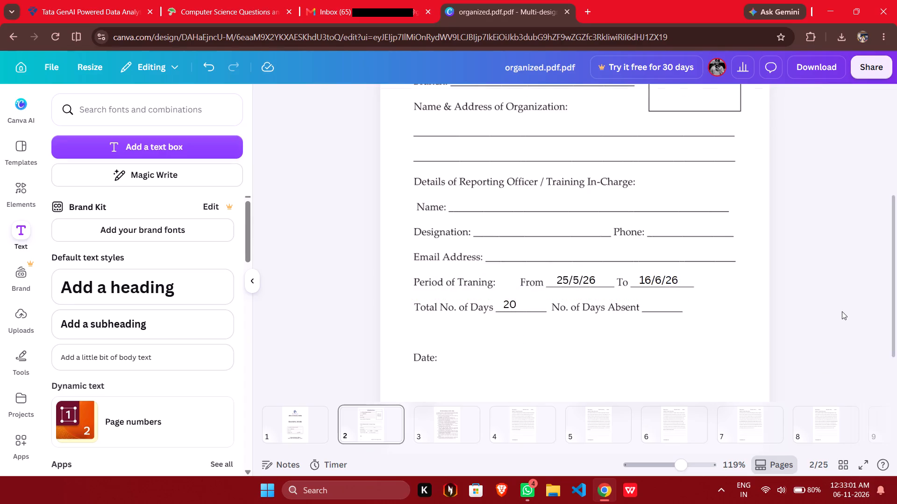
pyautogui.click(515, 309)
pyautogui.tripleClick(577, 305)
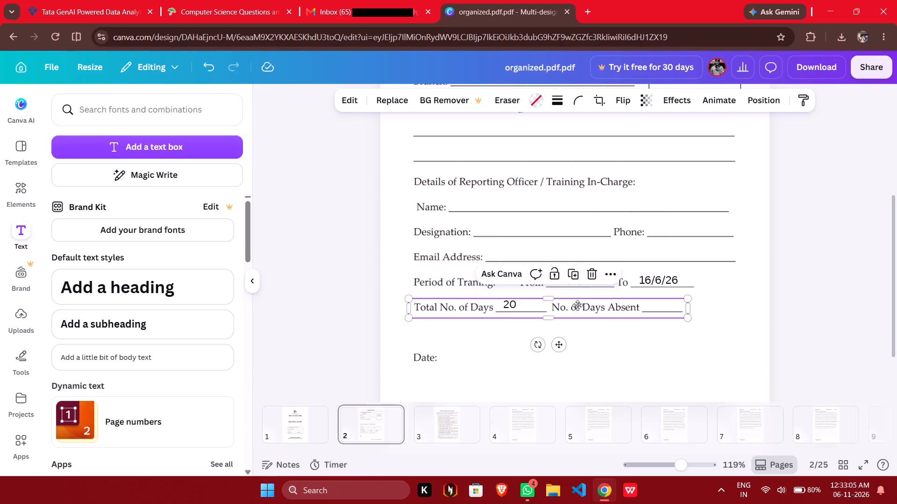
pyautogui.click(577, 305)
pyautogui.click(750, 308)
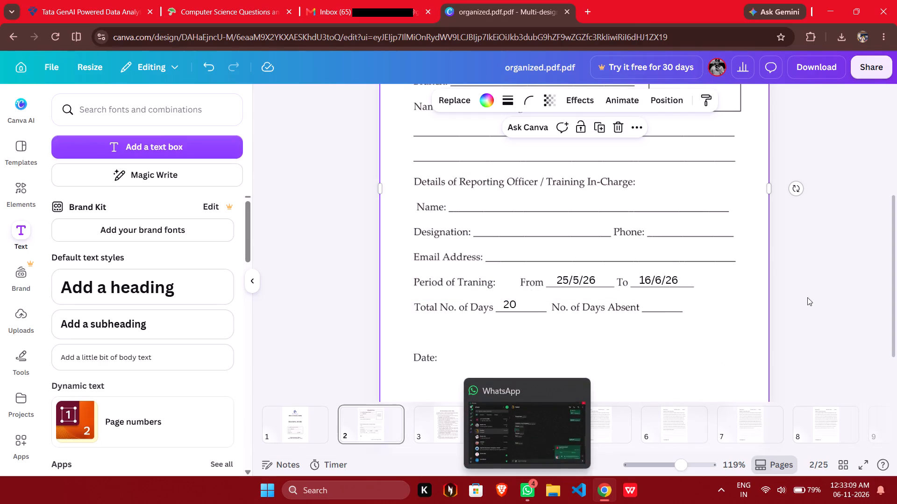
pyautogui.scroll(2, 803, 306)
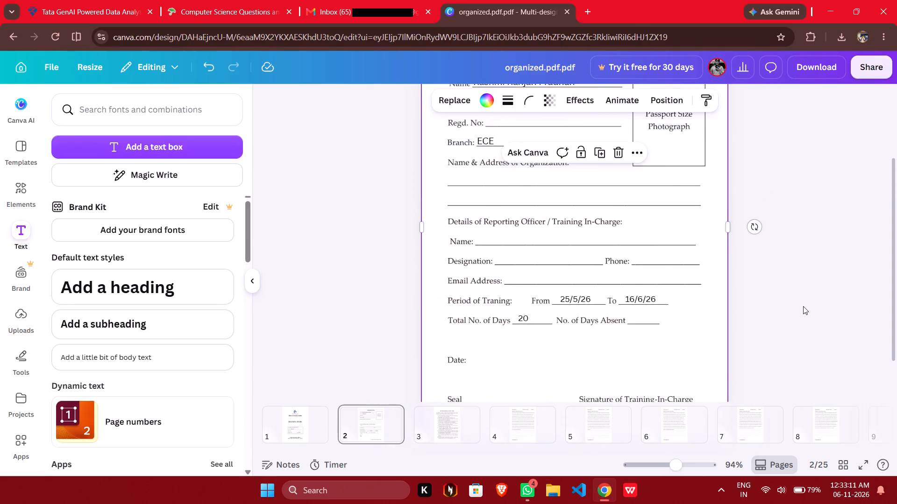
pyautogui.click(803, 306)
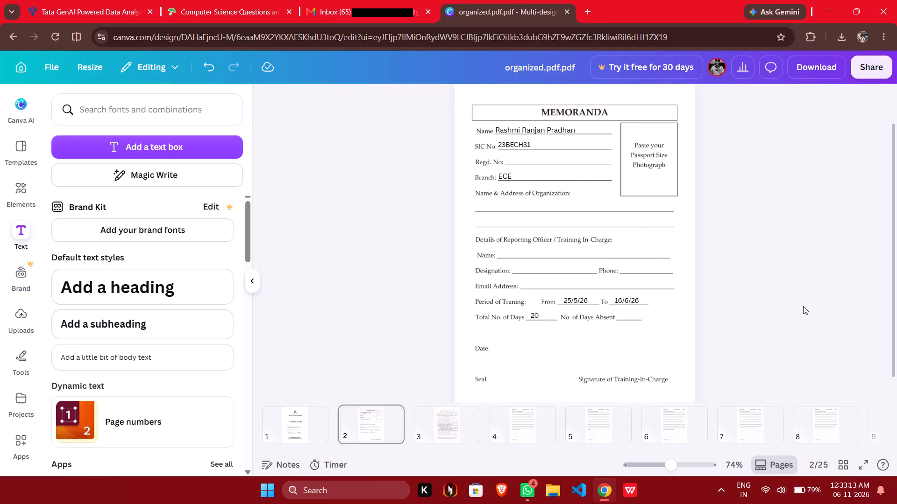
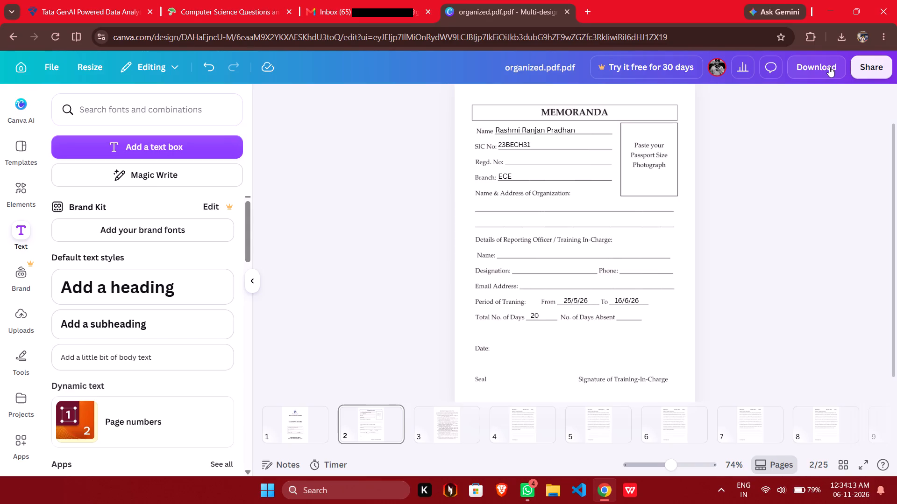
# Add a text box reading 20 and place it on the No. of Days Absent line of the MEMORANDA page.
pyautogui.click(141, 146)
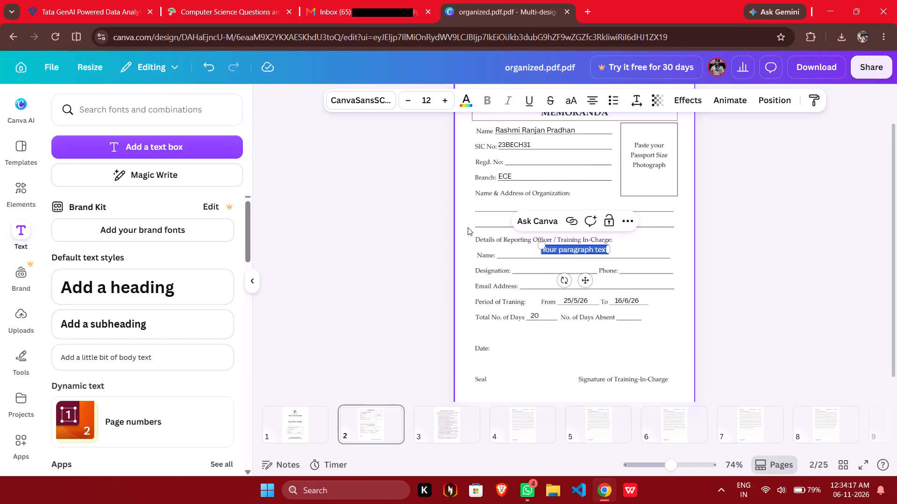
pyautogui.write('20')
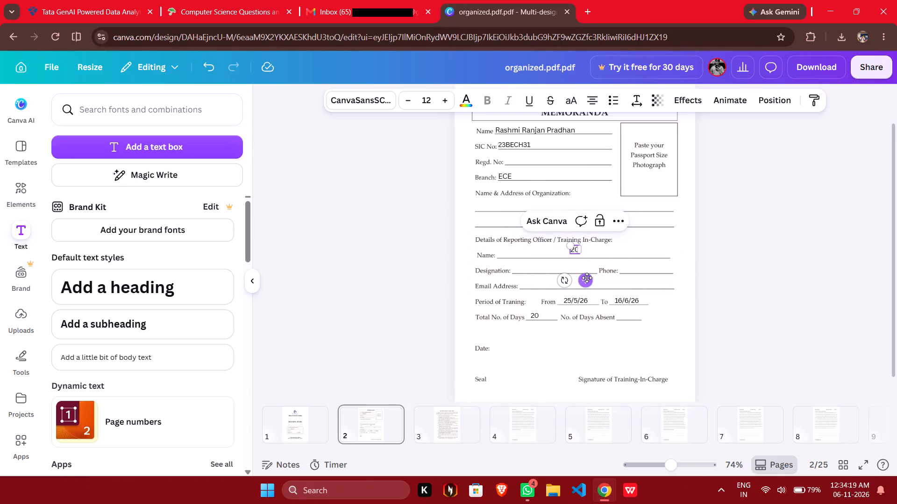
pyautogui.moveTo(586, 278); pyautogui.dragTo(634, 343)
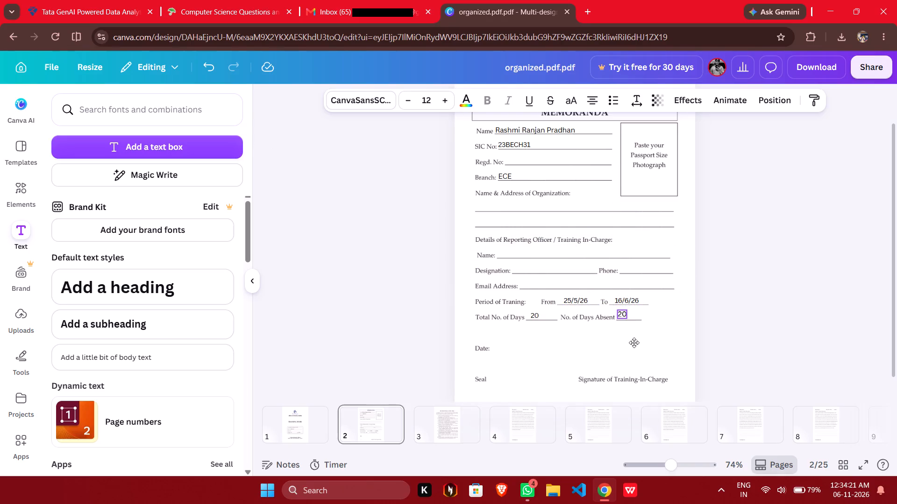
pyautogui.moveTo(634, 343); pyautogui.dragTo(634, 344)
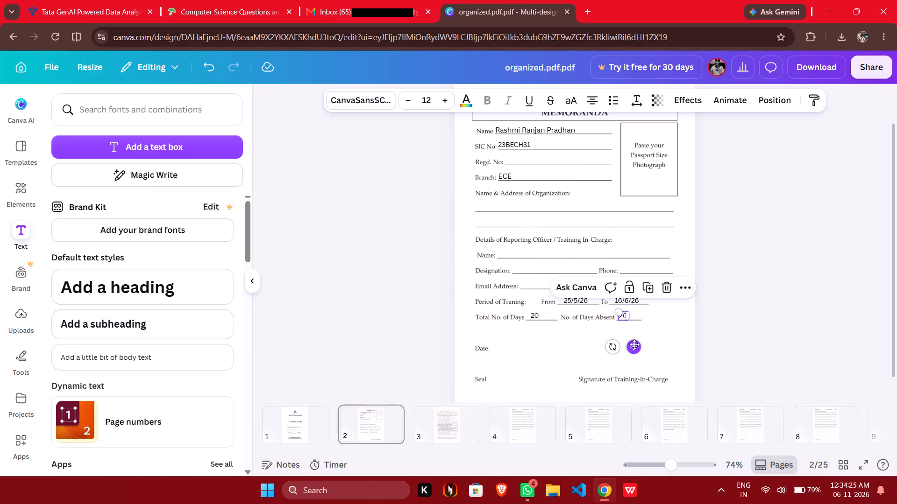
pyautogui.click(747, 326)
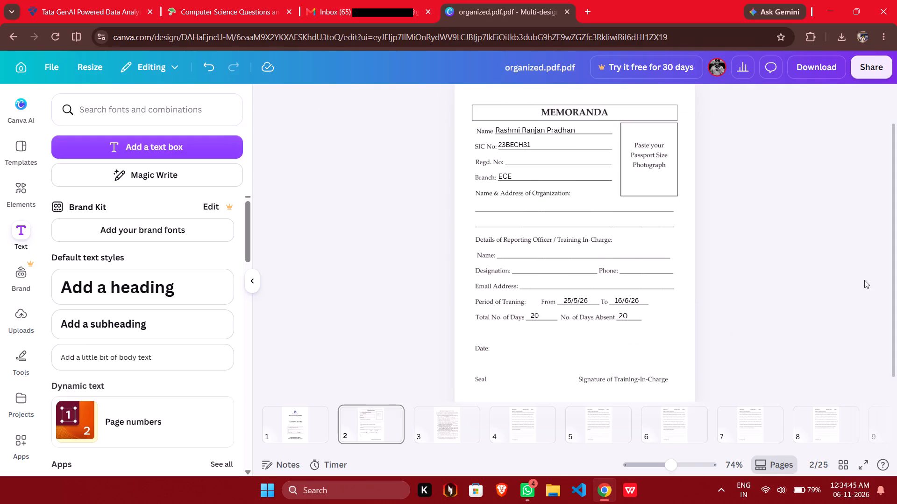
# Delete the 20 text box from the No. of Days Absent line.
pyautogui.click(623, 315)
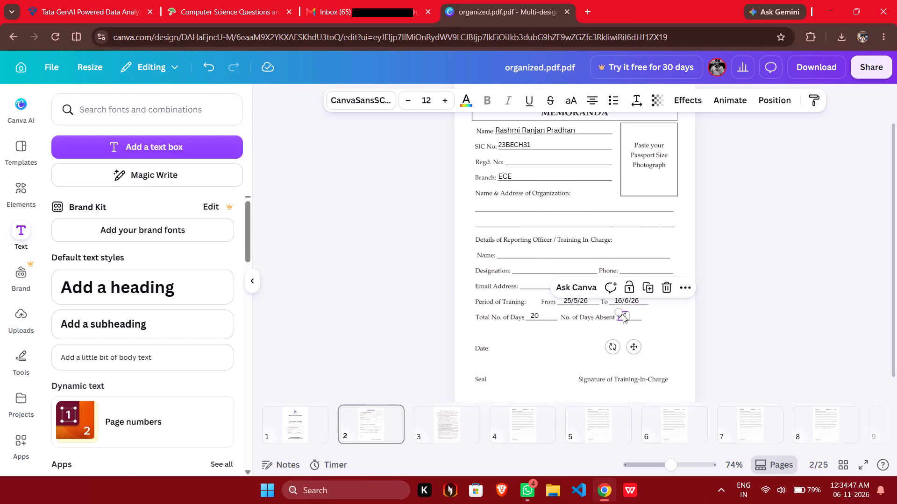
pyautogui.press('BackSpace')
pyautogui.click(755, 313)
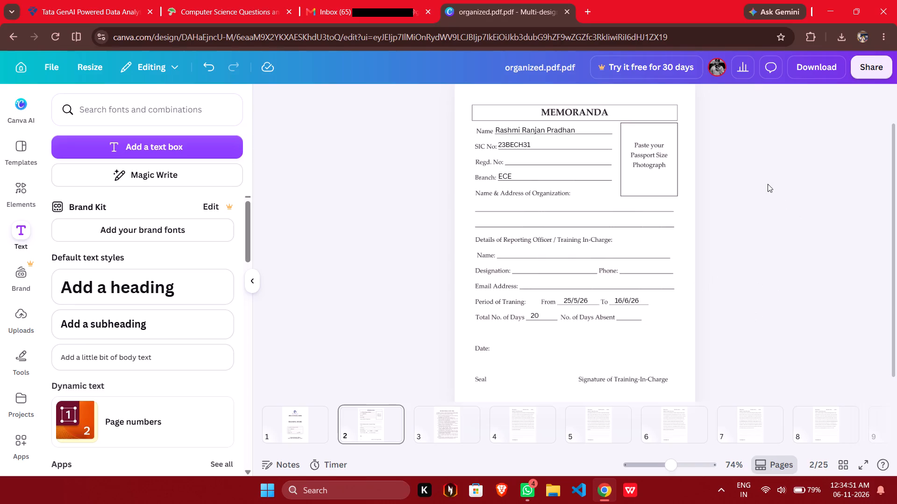
# Download all pages of the design as a PDF with the Digital preset.
pyautogui.click(833, 61)
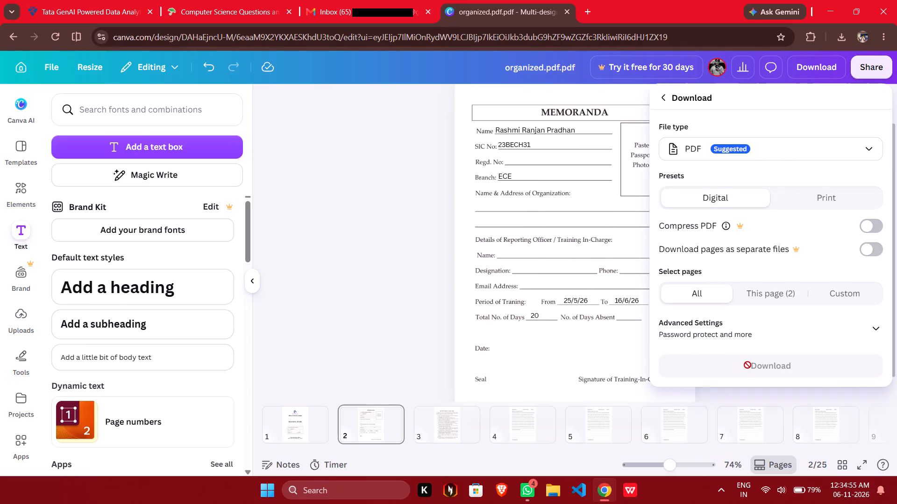
pyautogui.click(747, 365)
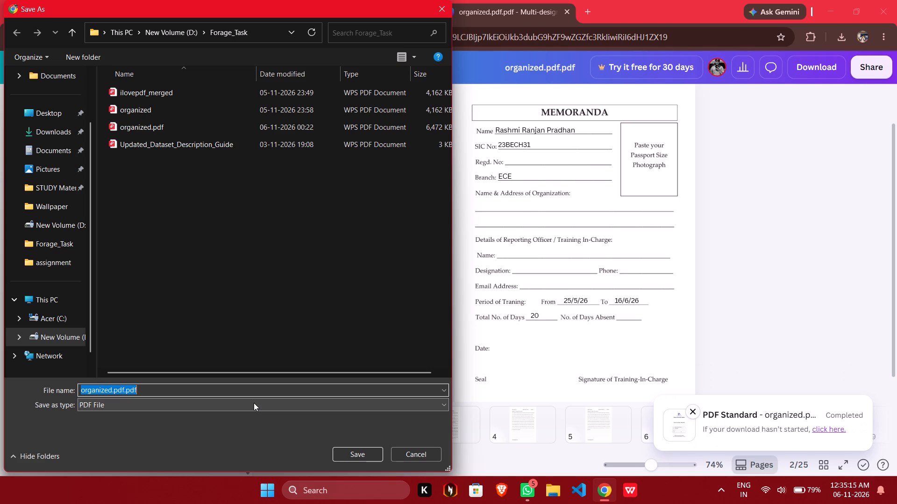
# Replace the suggested file name with the student's name, surname shortened to Pr, and save the PDF in the Forage_Task folder.
pyautogui.click(176, 391)
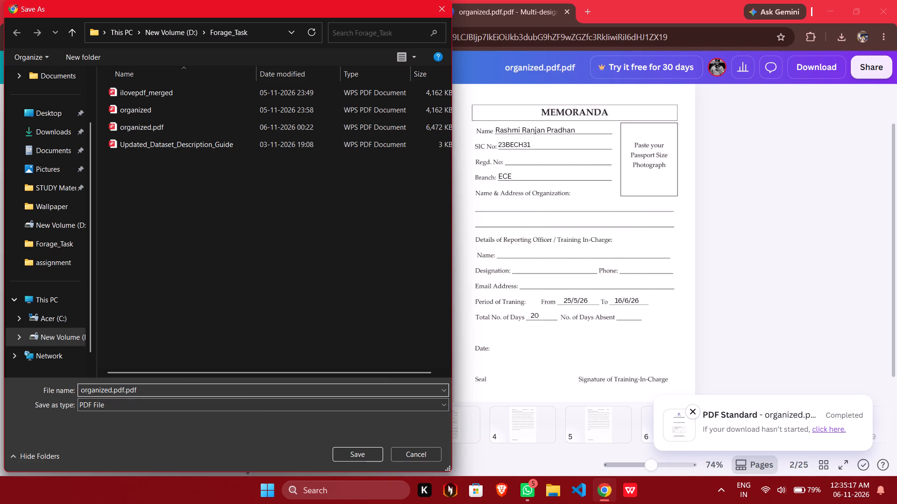
pyautogui.press('BackSpace')
pyautogui.press('BackSpace')
pyautogui.press('BackSpace')
pyautogui.press('BackSpace')
pyautogui.press('BackSpace')
pyautogui.press('BackSpace')
pyautogui.press('BackSpace')
pyautogui.press('BackSpace')
pyautogui.press('BackSpace')
pyautogui.press('BackSpace')
pyautogui.press('BackSpace')
pyautogui.press('BackSpace')
pyautogui.press('BackSpace')
pyautogui.press('BackSpace')
pyautogui.press('BackSpace')
pyautogui.press('BackSpace')
pyautogui.press('BackSpace')
pyautogui.press('BackSpace')
pyautogui.press('BackSpace')
pyautogui.press('BackSpace')
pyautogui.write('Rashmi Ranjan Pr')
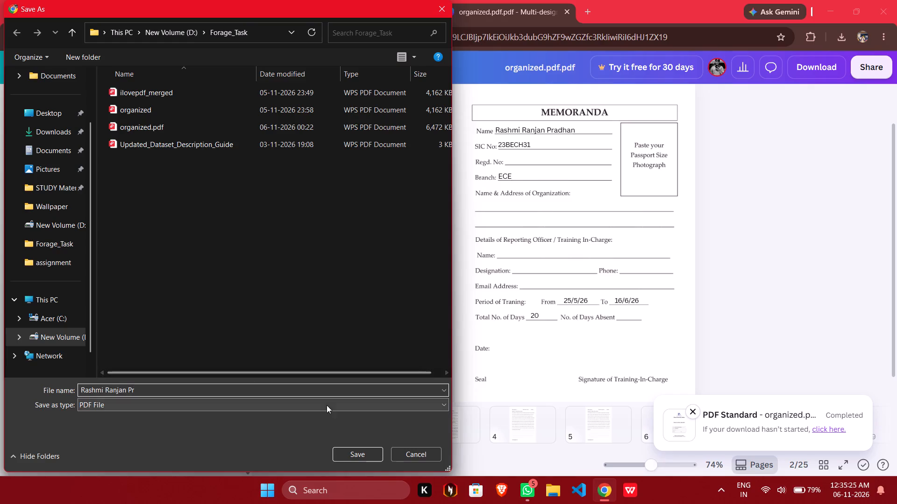
pyautogui.click(365, 453)
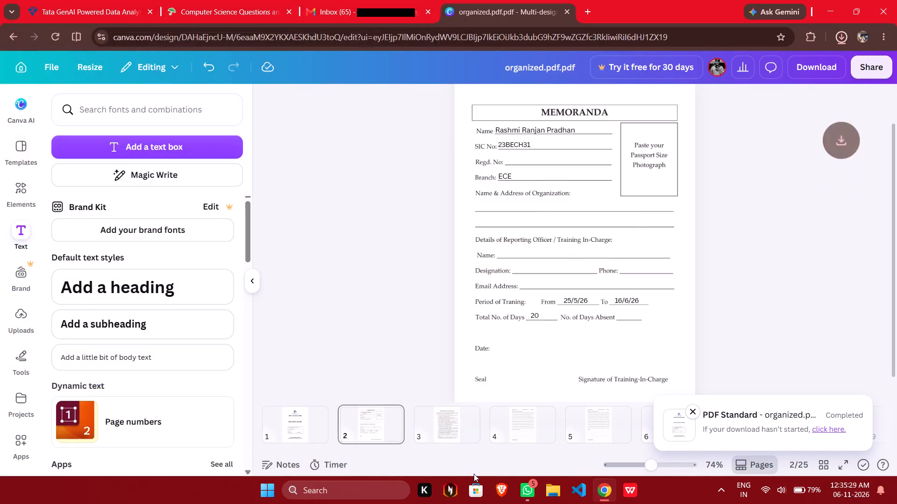
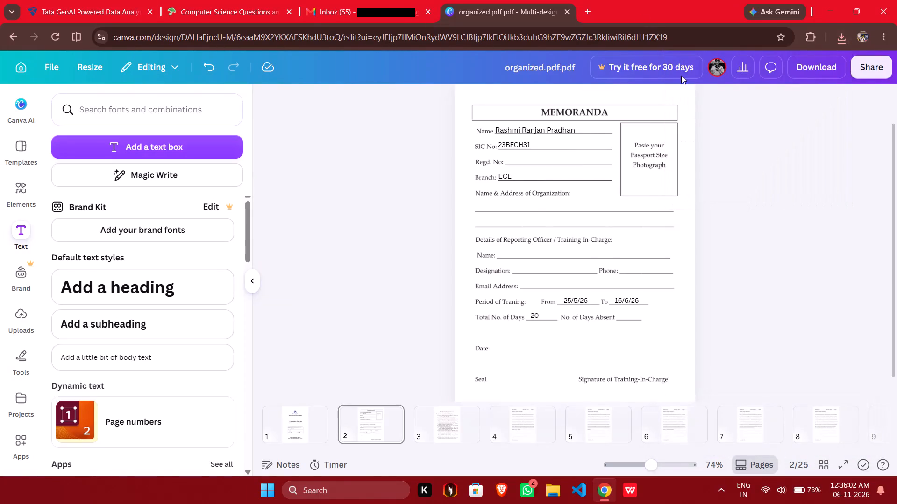
# Check the filled-in student details on the TRAINING DIARY cover page, then return to the MEMORANDA page.
pyautogui.click(281, 432)
pyautogui.click(353, 439)
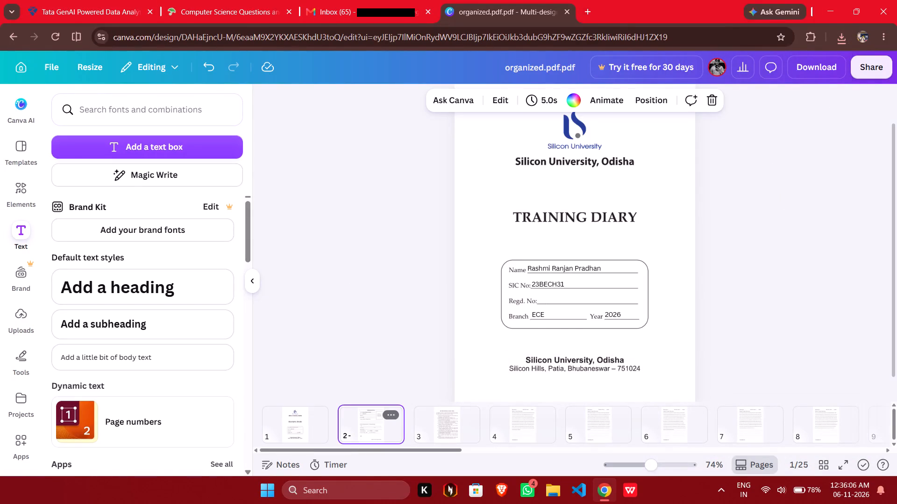
# Open a new browser tab.
pyautogui.click(581, 0)
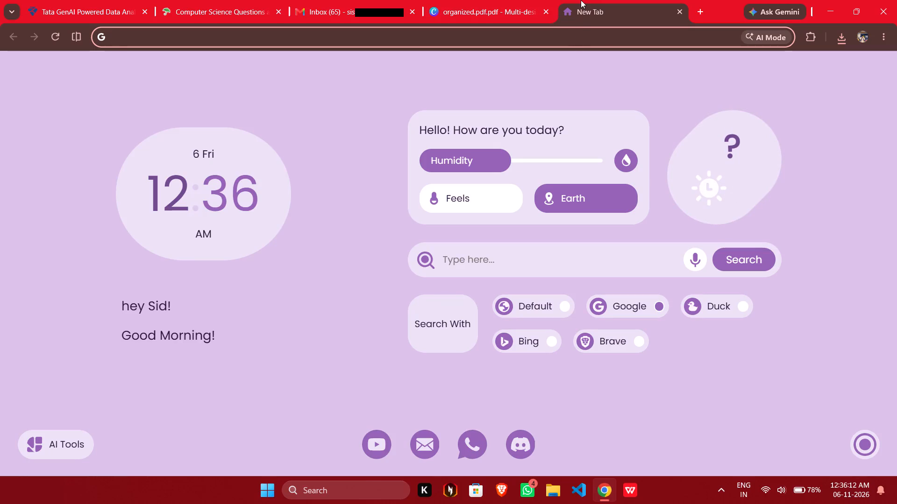
pyautogui.click(553, 124)
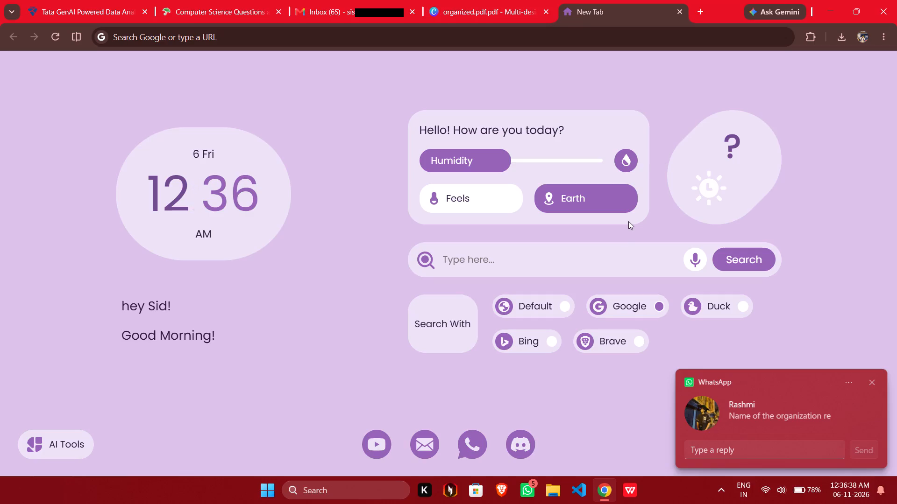
# Switch to WhatsApp to read the student's new message about the name of the organization.
pyautogui.click(523, 493)
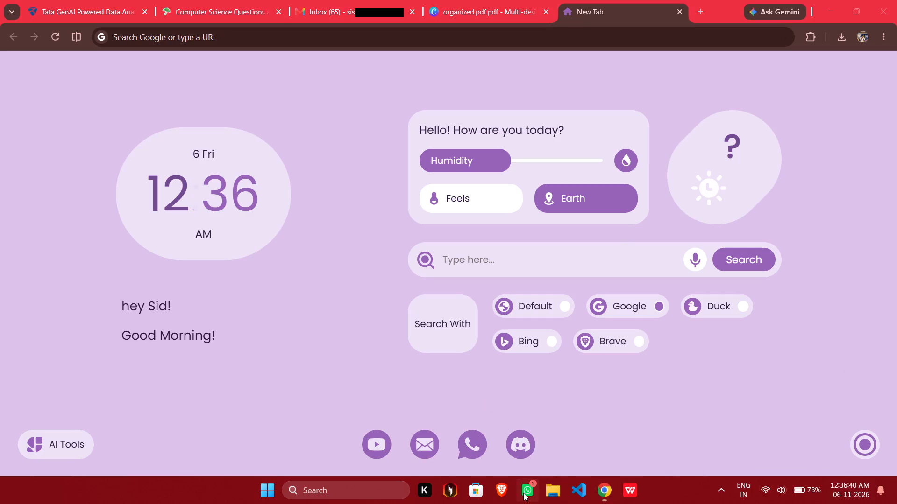
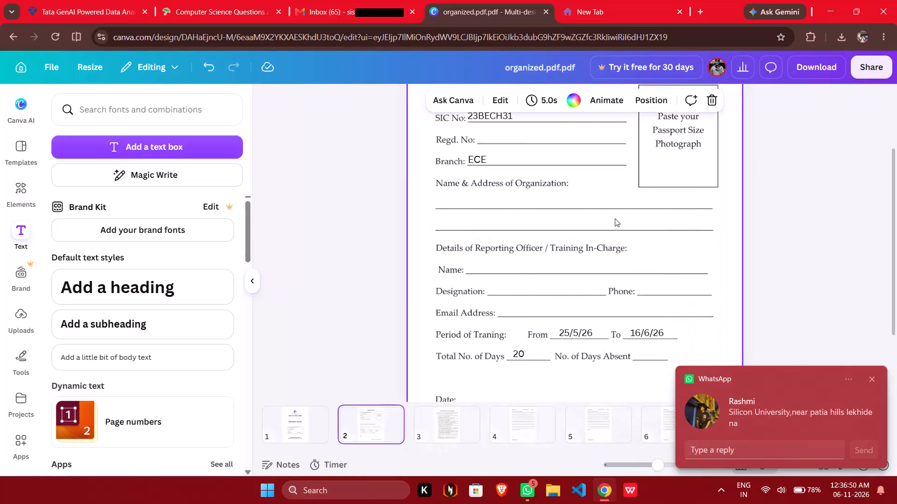
# Review the MEMORANDA page's student details, organization lines and training period for entries that still need filling in.
pyautogui.scroll(1, 738, 262)
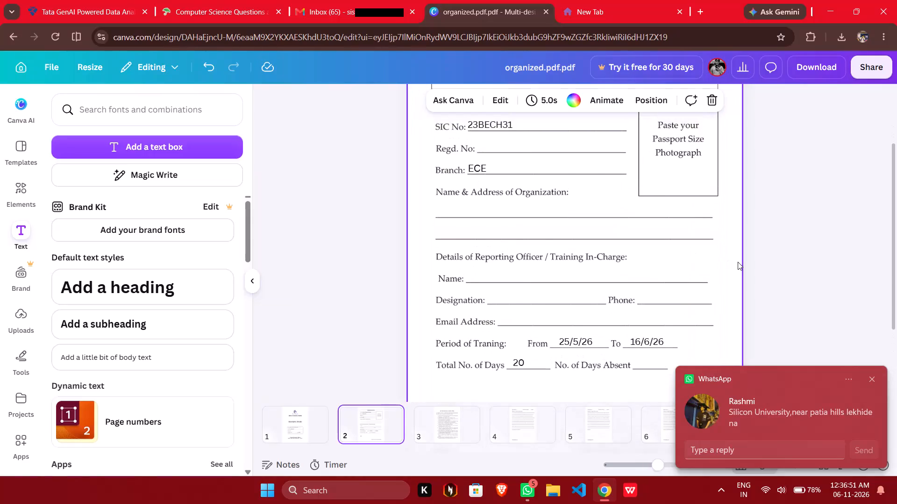
pyautogui.scroll(1, 738, 262)
pyautogui.hscroll(1, 738, 262)
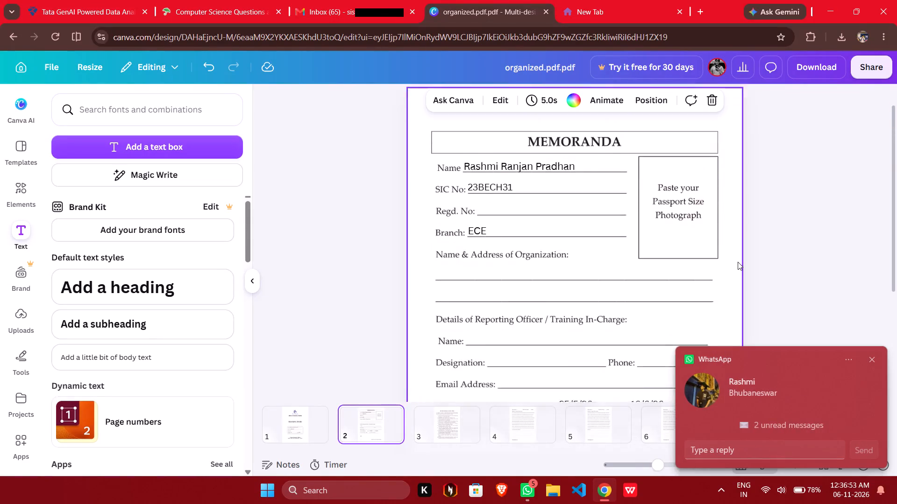
pyautogui.hscroll(1, 738, 262)
pyautogui.scroll(-3, 738, 262)
pyautogui.scroll(6, 738, 262)
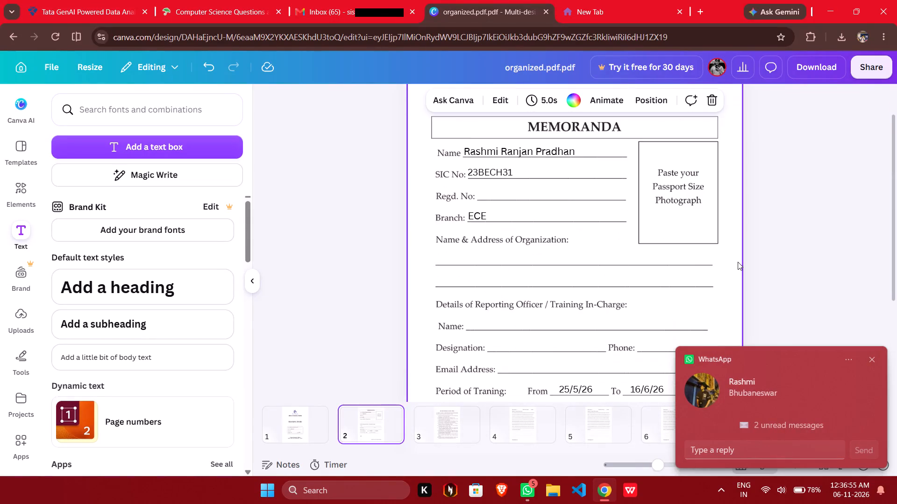
pyautogui.scroll(1, 738, 262)
pyautogui.scroll(-1, 701, 318)
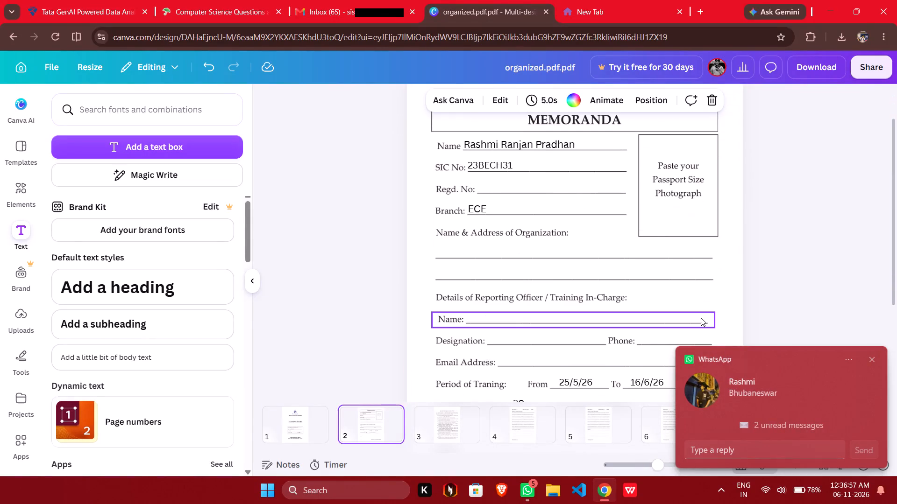
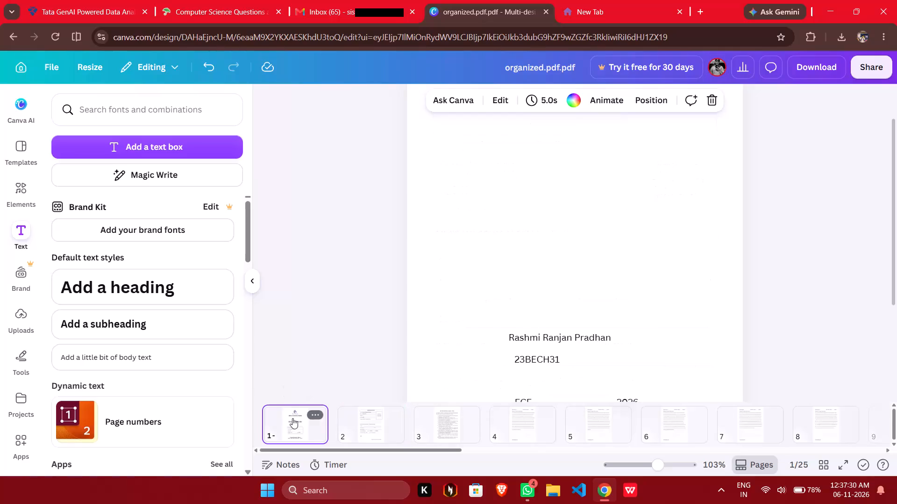
# Check the filled-in student details on the TRAINING DIARY cover page again and go back to the training details on page 2.
pyautogui.scroll(-4, 467, 329)
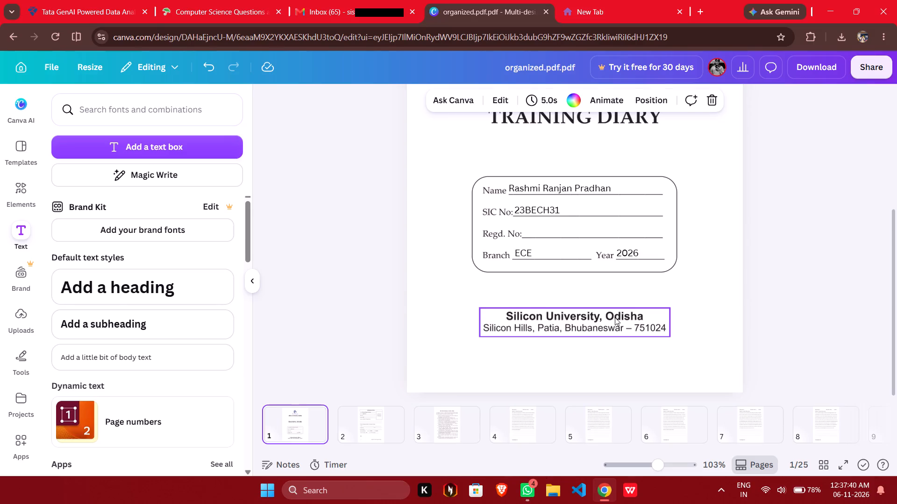
pyautogui.click(385, 424)
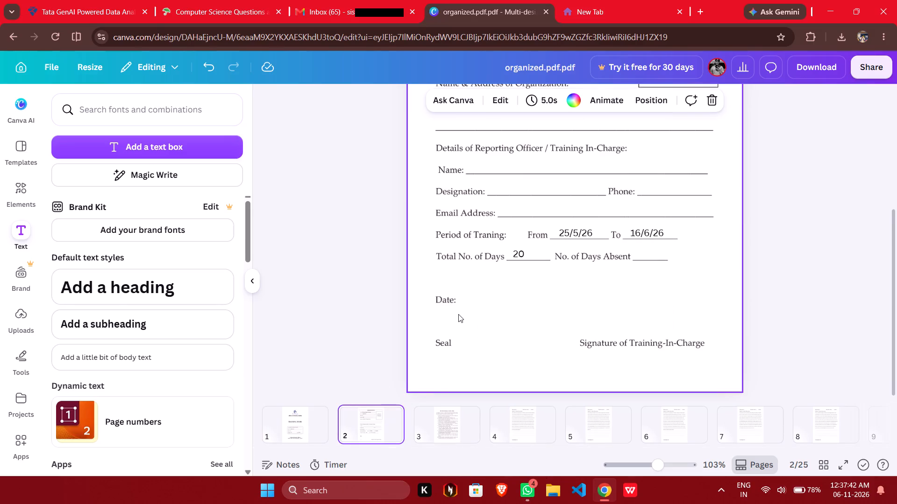
# Add a text box reading "Silicon University" on the MEMORANDA page for the Name & Address of Organization entry.
pyautogui.scroll(4, 458, 314)
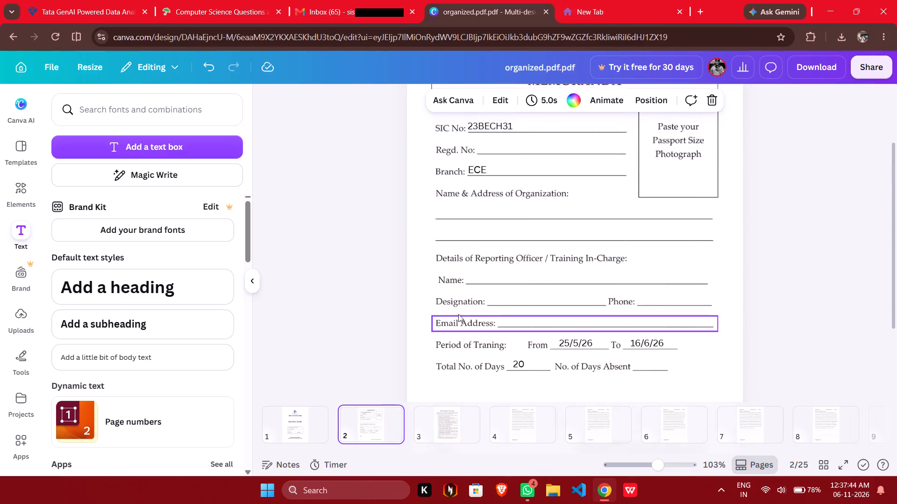
pyautogui.scroll(1, 458, 314)
pyautogui.click(297, 421)
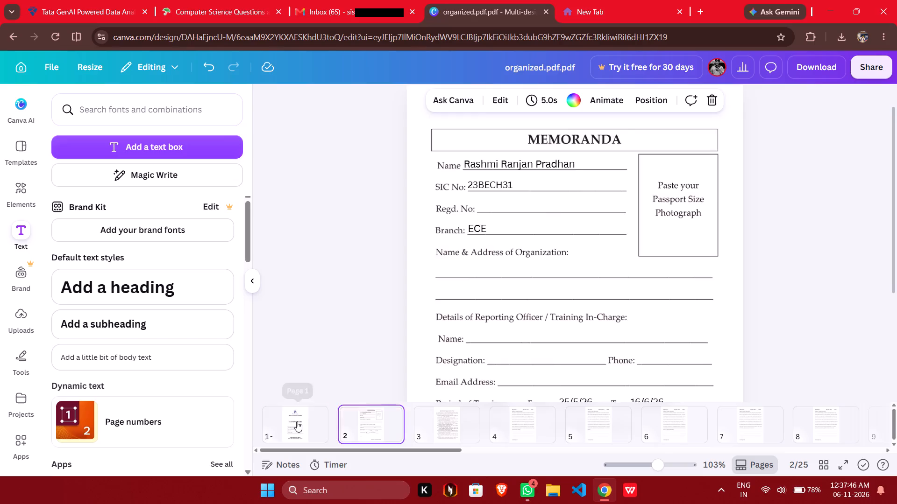
pyautogui.click(355, 423)
pyautogui.click(200, 156)
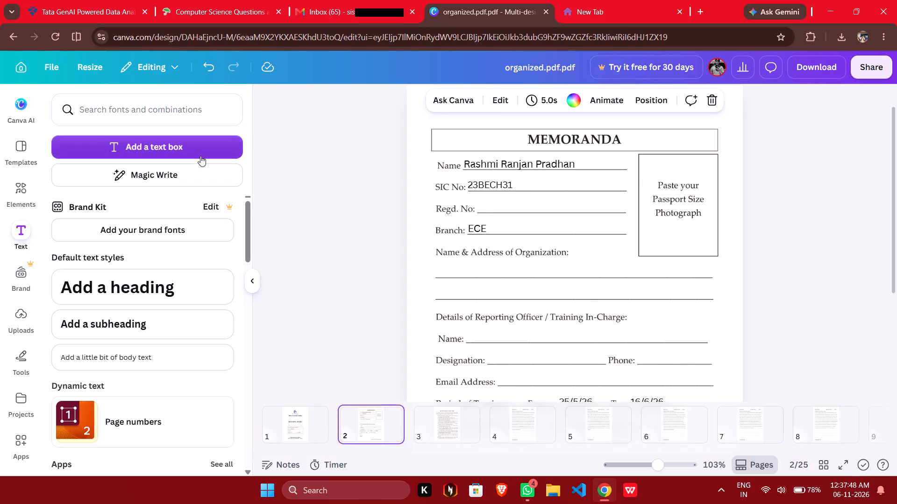
pyautogui.write('Si')
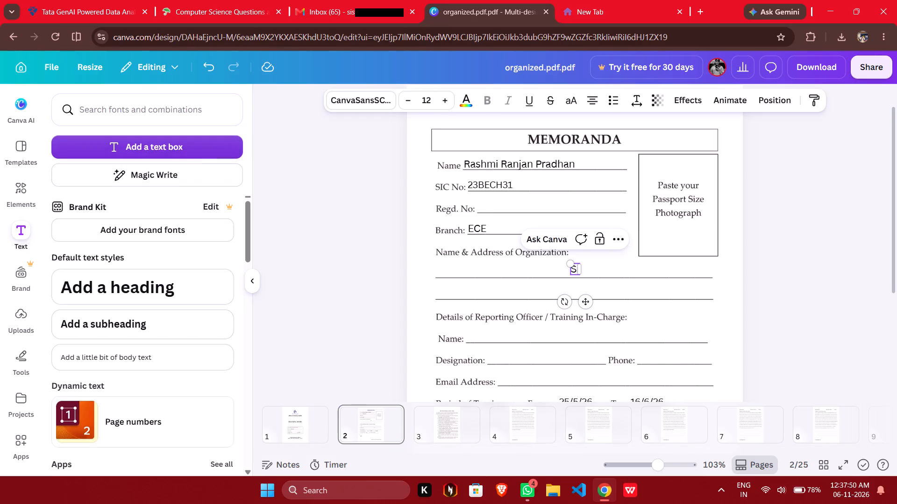
pyautogui.press('BackSpace')
pyautogui.press('BackSpace')
pyautogui.write('Silicon University')
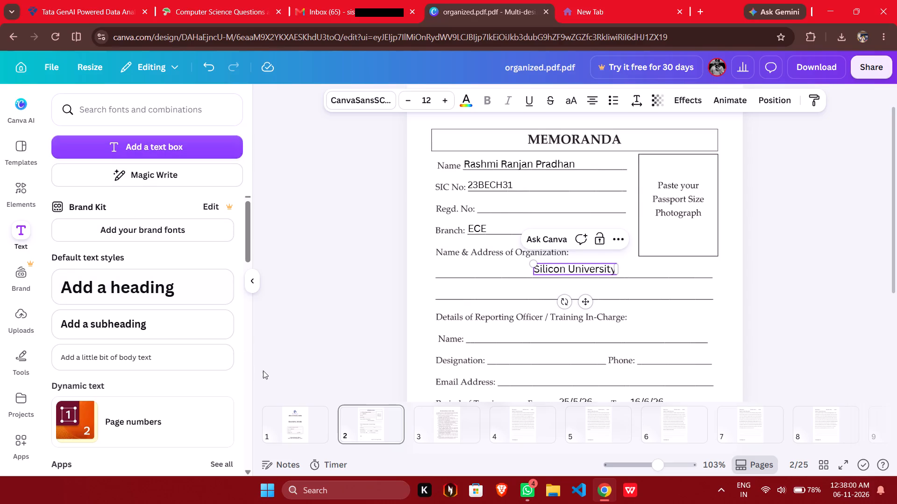
# Look up the university's address on the TRAINING DIARY cover page.
pyautogui.click(310, 433)
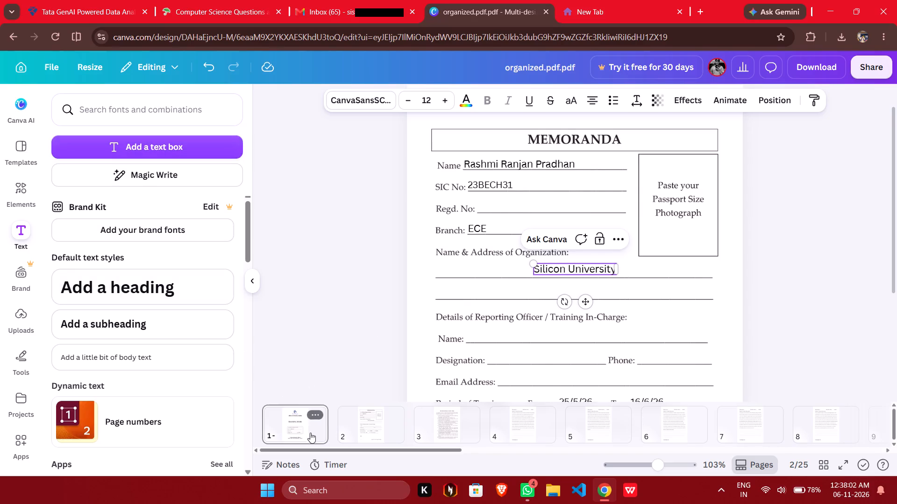
pyautogui.scroll(-2, 477, 413)
pyautogui.hscroll(7, 419, 405)
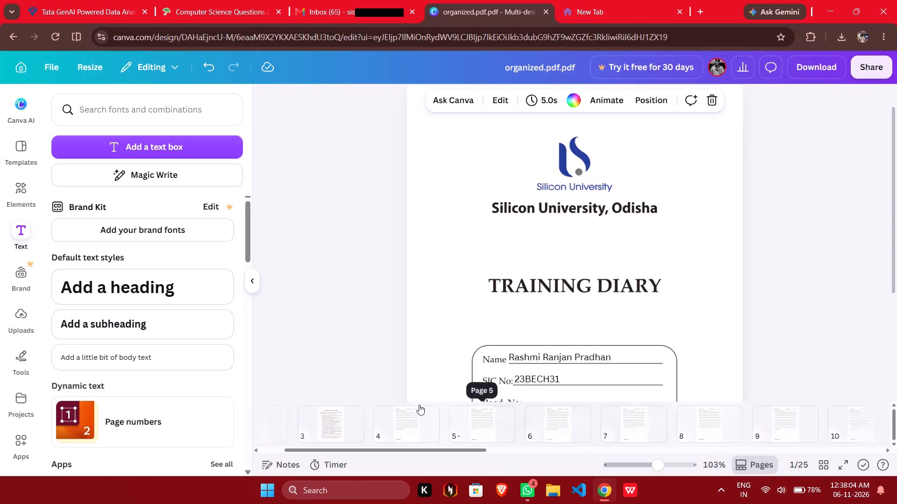
pyautogui.hscroll(1, 419, 405)
pyautogui.scroll(-3, 419, 405)
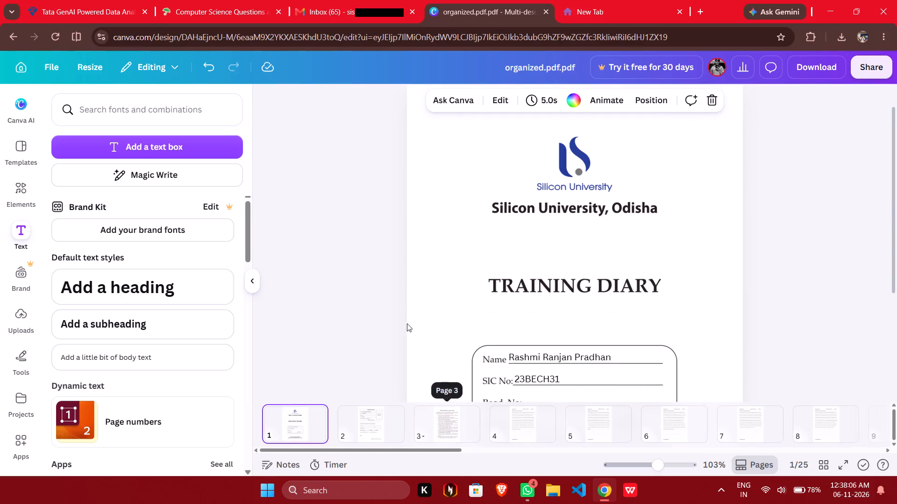
pyautogui.scroll(-4, 406, 321)
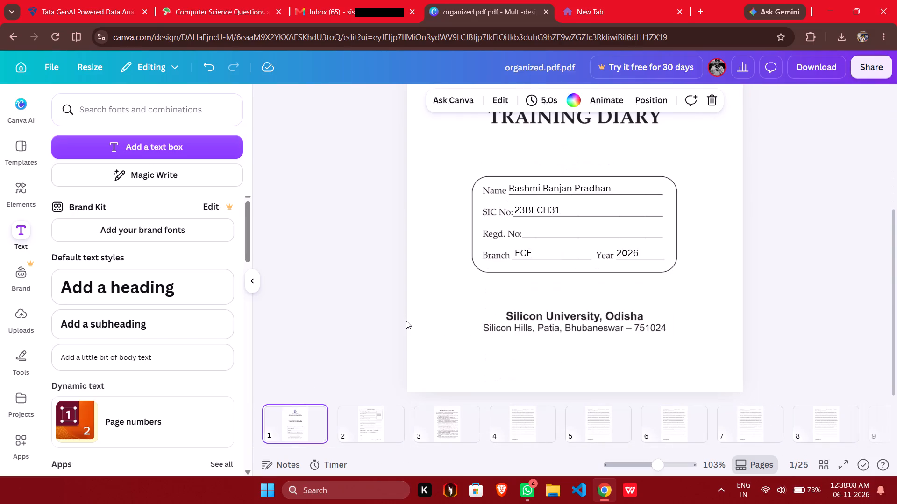
# Extend the organization text on the MEMORANDA page to read "Silicon University, Bhubaneswar".
pyautogui.click(377, 426)
pyautogui.scroll(1, 603, 206)
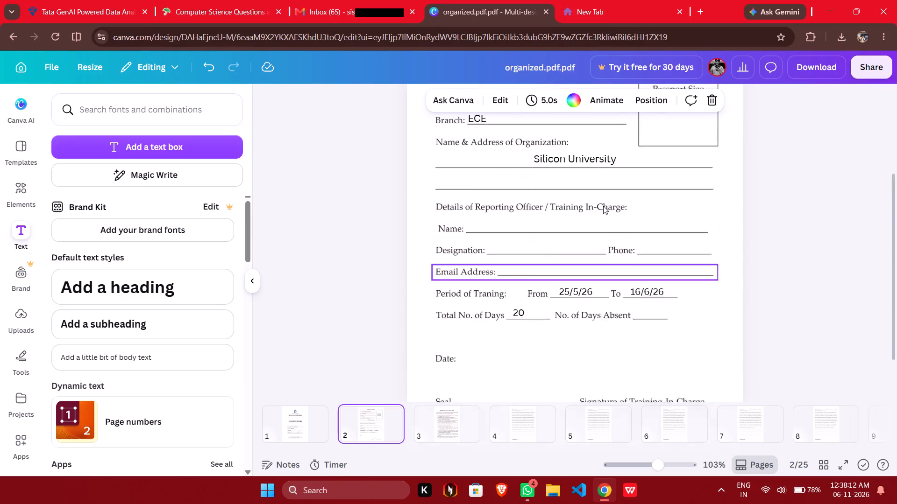
pyautogui.scroll(1, 603, 206)
pyautogui.doubleClick(591, 198)
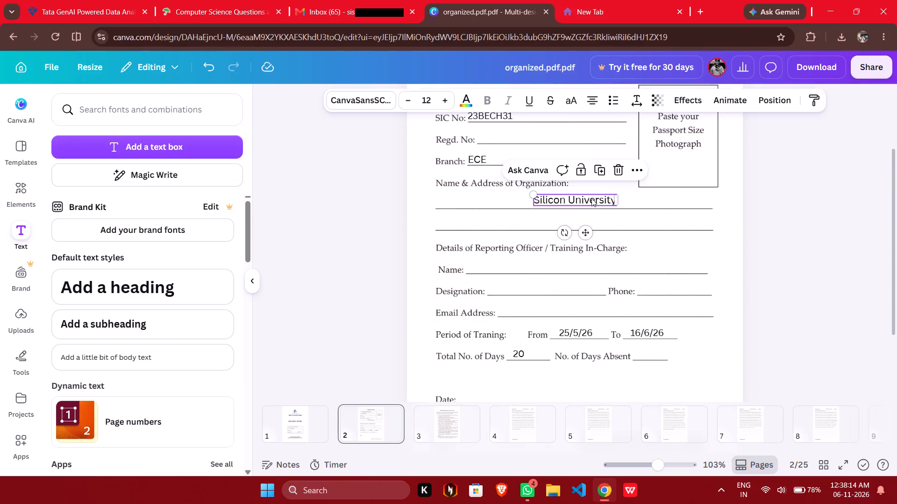
pyautogui.press('Right')
pyautogui.press('Down')
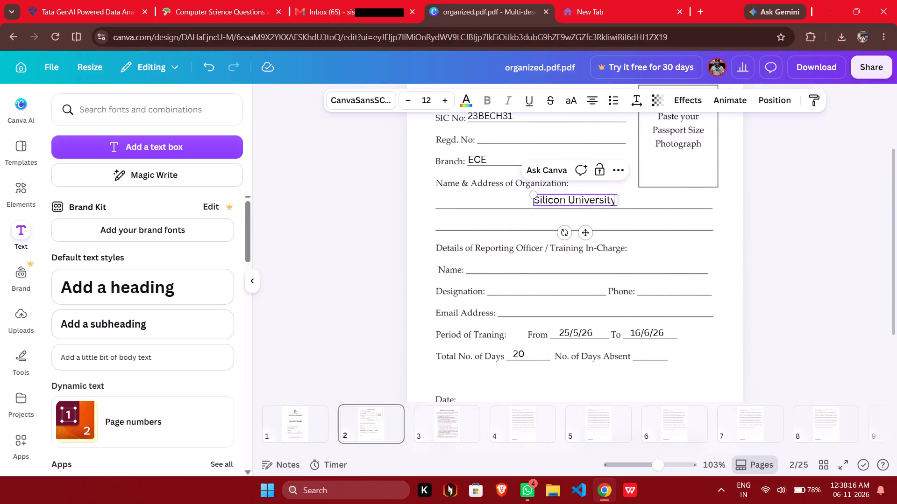
pyautogui.press('Down')
pyautogui.press(',')
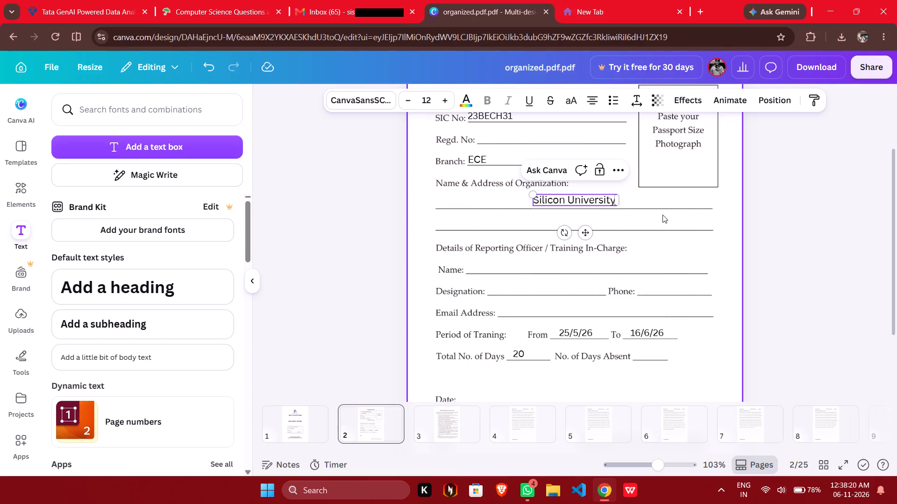
pyautogui.hotkey('shift', 'b')
pyautogui.hotkey('shift', 'BackSpace')
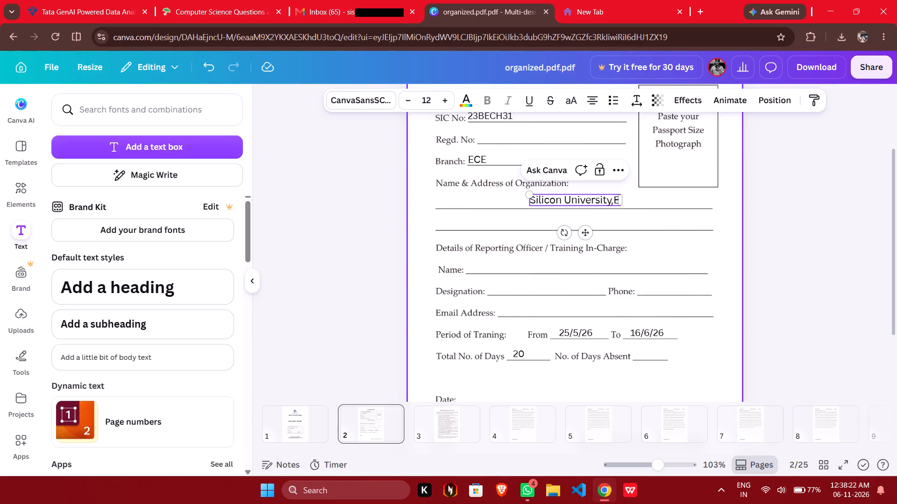
pyautogui.press('space')
pyautogui.write('Bh')
pyautogui.write('ub===')
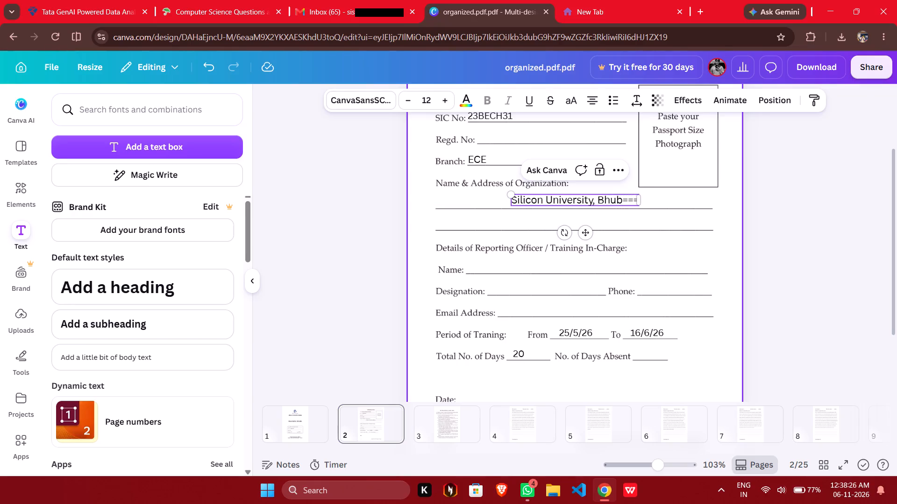
pyautogui.press('BackSpace')
pyautogui.press('BackSpace')
pyautogui.press('BackSpace')
pyautogui.press('BackSpace')
pyautogui.write('baneswar')
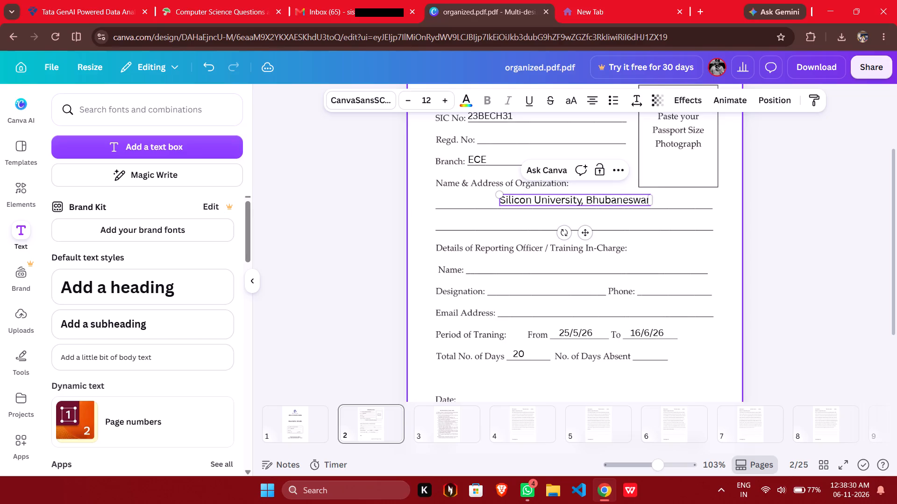
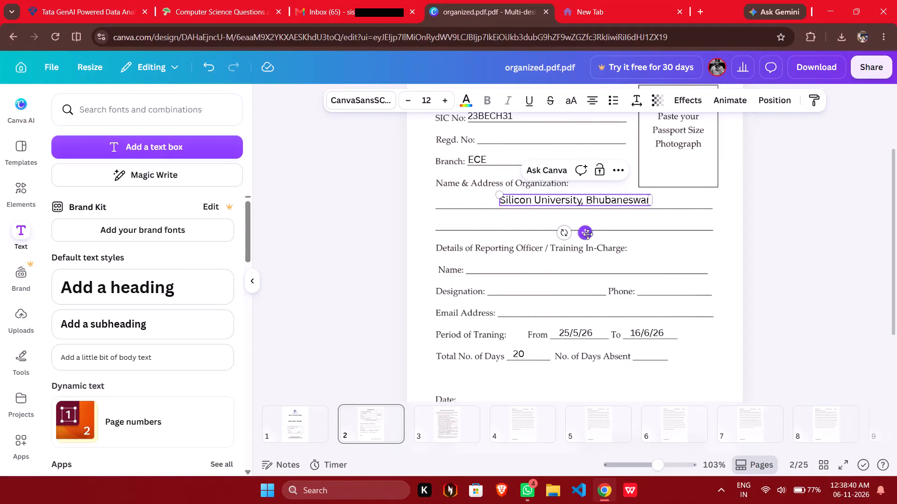
# Extend the organization text on the MEMORANDA page to read "Silicon University, Bhubaneswar, Near Patia Hills".
pyautogui.click(639, 203)
pyautogui.press('Right')
pyautogui.press('Right')
pyautogui.press('Right')
pyautogui.press('shift+less')
pyautogui.press('BackSpace')
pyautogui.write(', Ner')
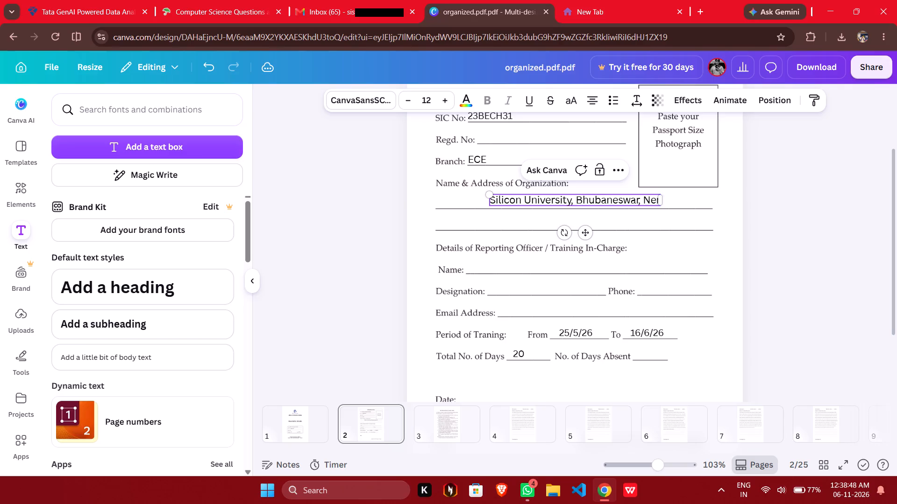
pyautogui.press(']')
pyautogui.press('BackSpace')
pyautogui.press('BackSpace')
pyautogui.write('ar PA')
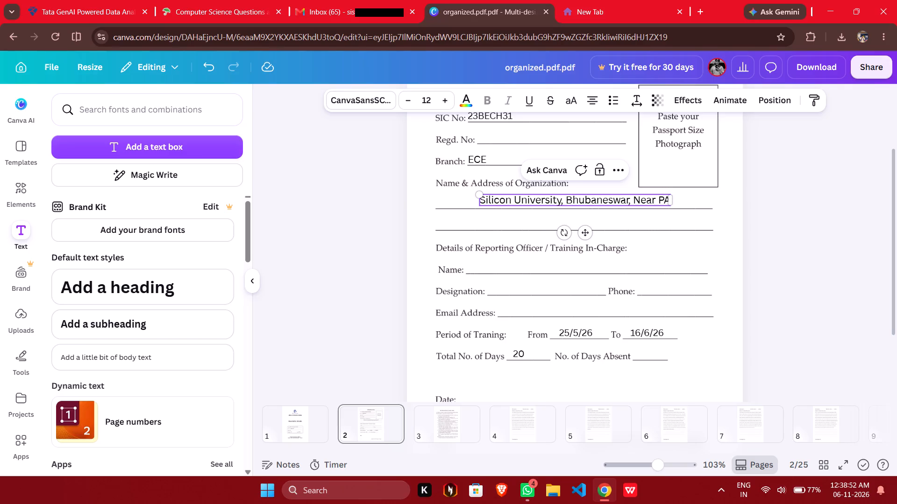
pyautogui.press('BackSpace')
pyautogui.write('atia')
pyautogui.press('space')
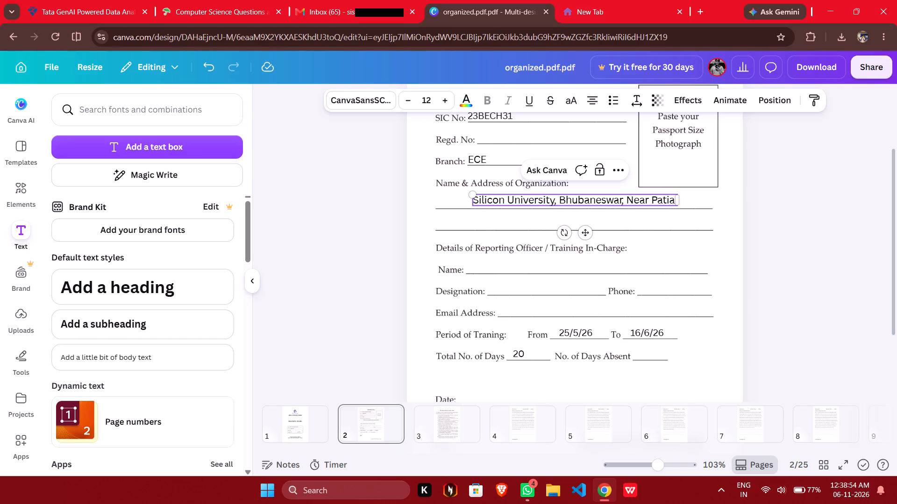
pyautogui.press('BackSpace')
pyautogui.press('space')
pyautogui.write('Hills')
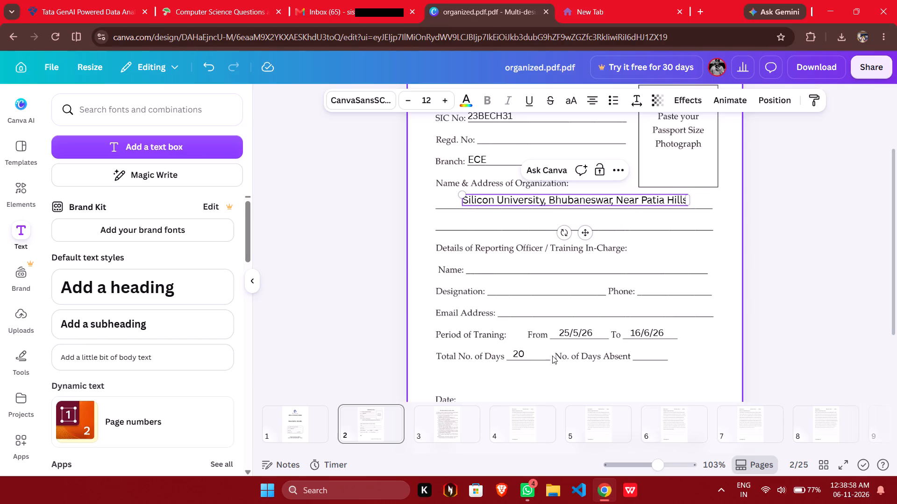
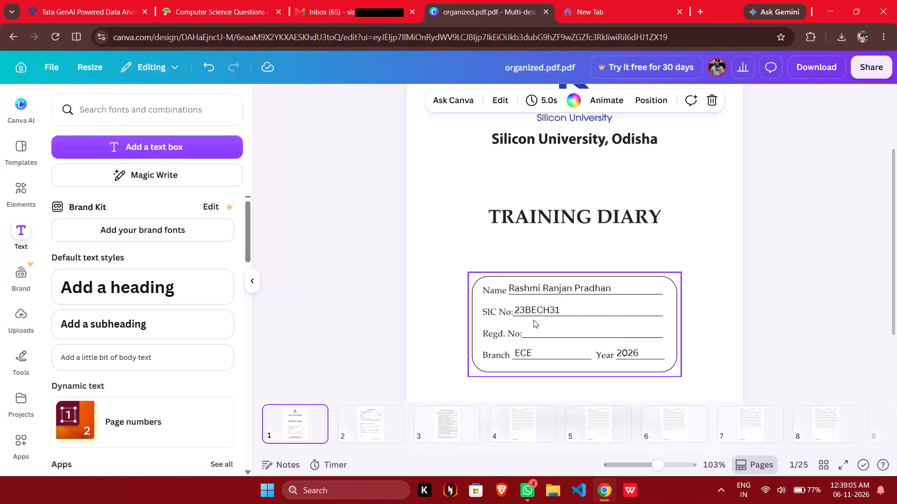
# Check the university's address printed below the student details on the TRAINING DIARY cover page.
pyautogui.scroll(-3, 534, 320)
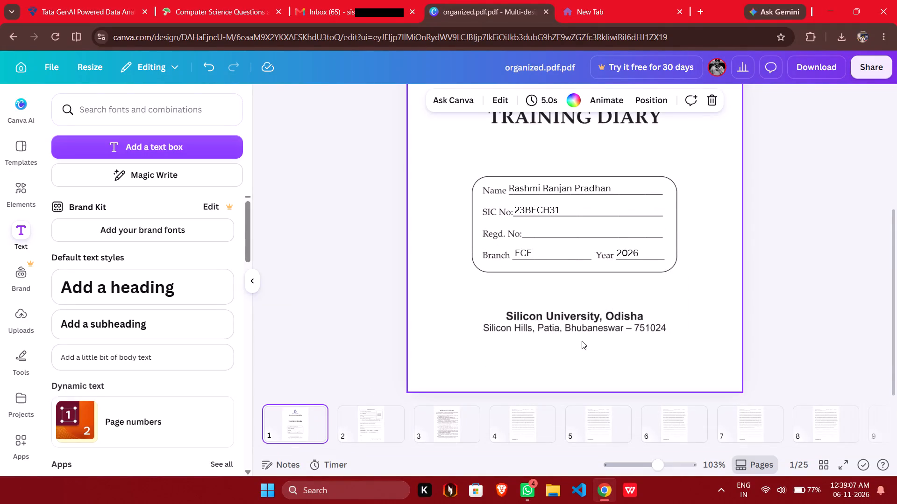
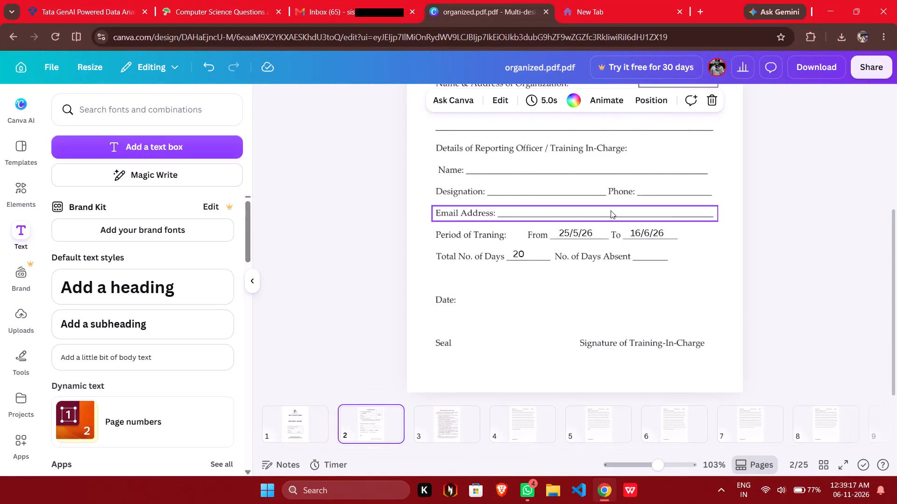
# Copy the Silicon University text box under Name & Address of Organization on the MEMORANDA page.
pyautogui.scroll(1, 593, 165)
pyautogui.click(596, 142)
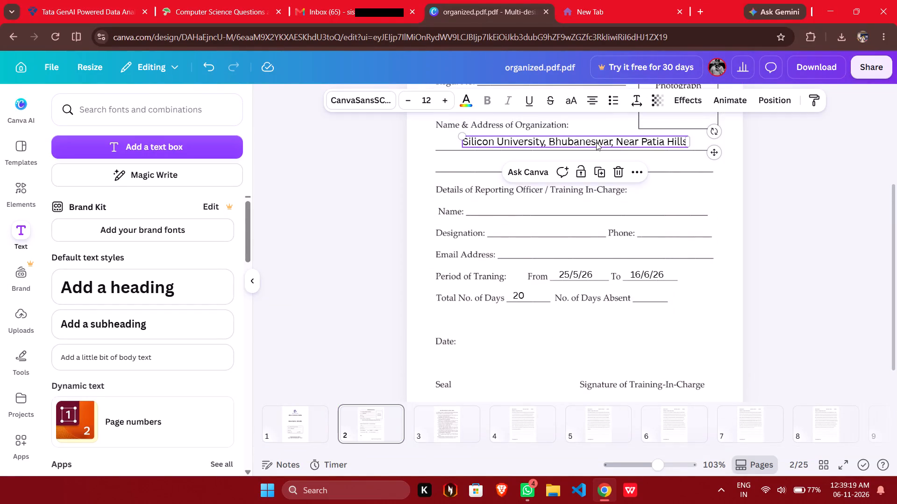
pyautogui.hotkey('ctrl', 'c')
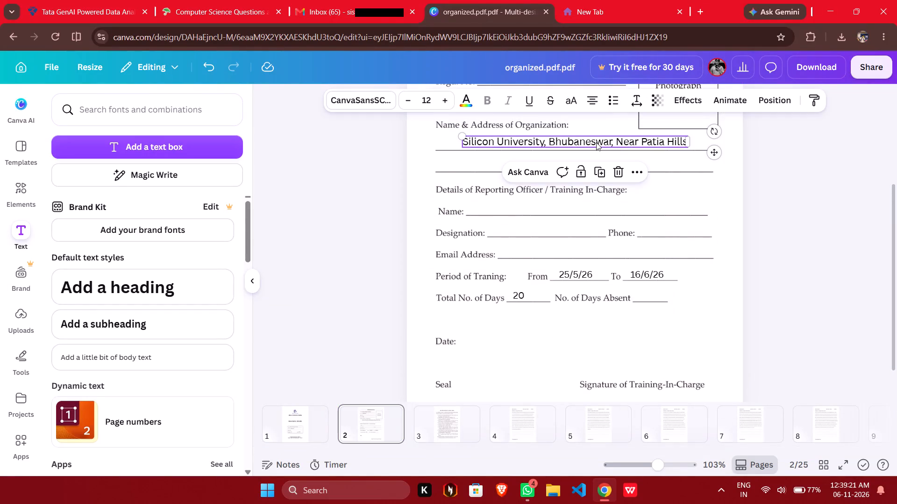
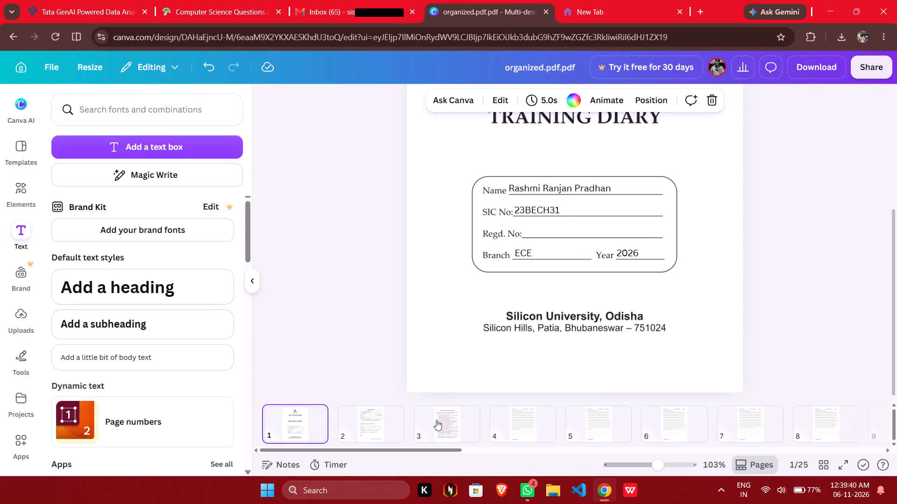
# Cut "Near Patia Hills" from the organization text on the MEMORANDA page, leaving "Silicon University, Bhubaneswar,".
pyautogui.click(351, 420)
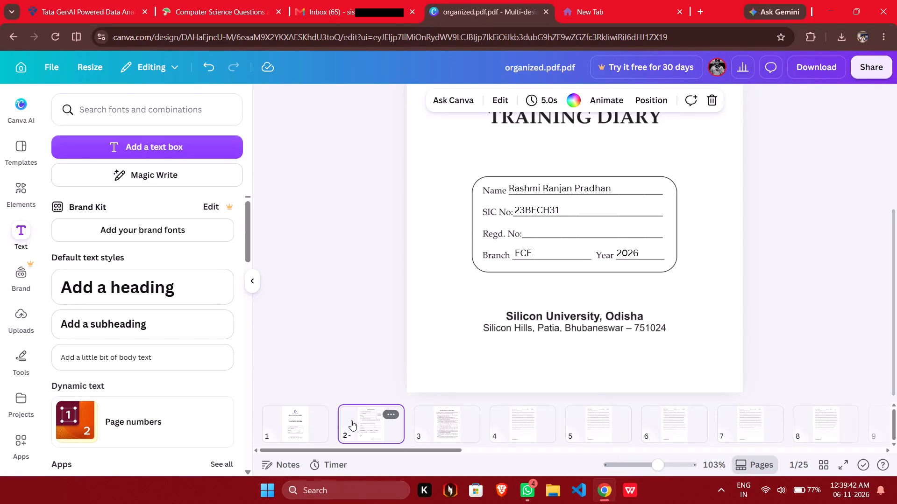
pyautogui.scroll(2, 631, 252)
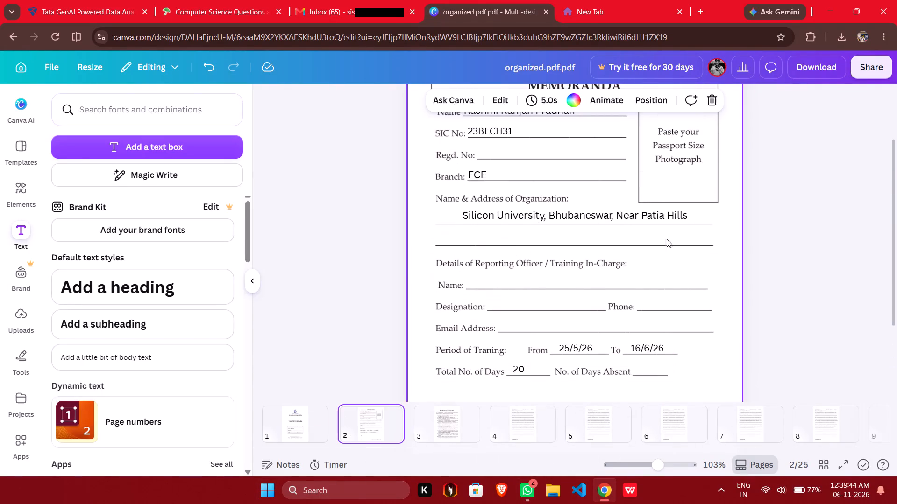
pyautogui.click(821, 228)
pyautogui.click(659, 217)
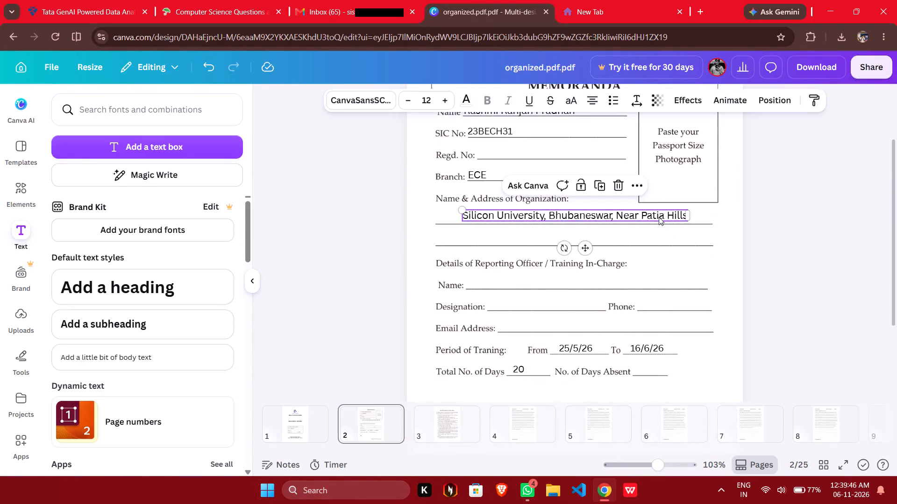
pyautogui.click(616, 214)
pyautogui.click(616, 214)
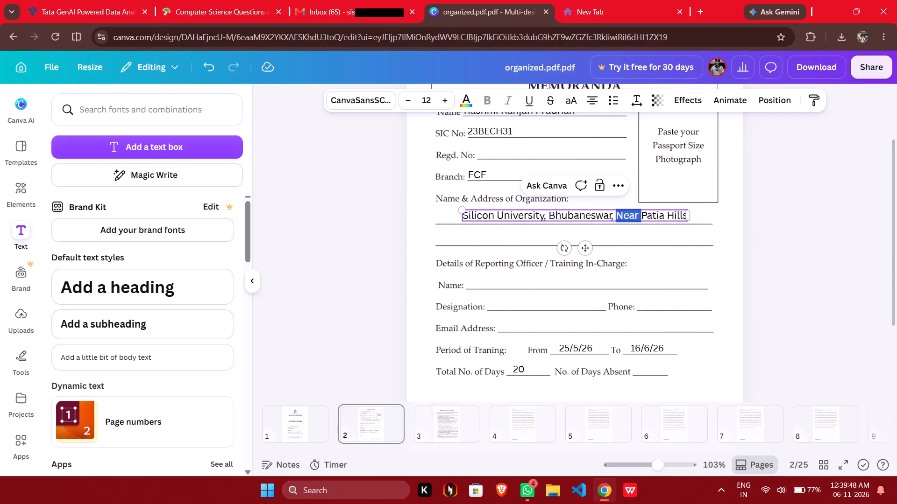
pyautogui.click(619, 214)
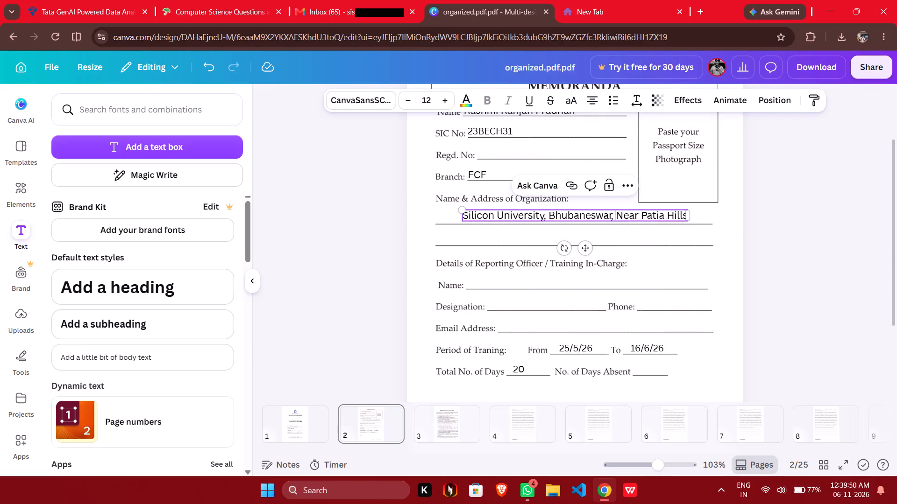
pyautogui.moveTo(619, 216); pyautogui.dragTo(697, 216)
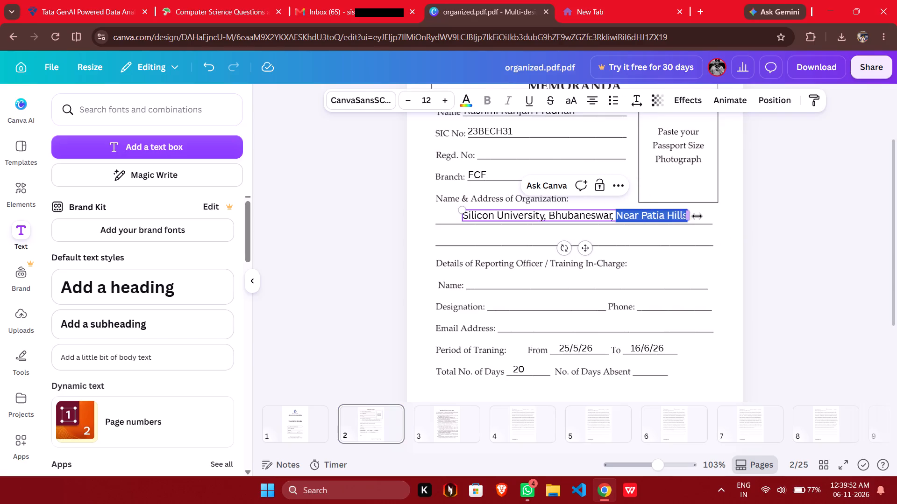
pyautogui.moveTo(697, 216); pyautogui.dragTo(690, 215)
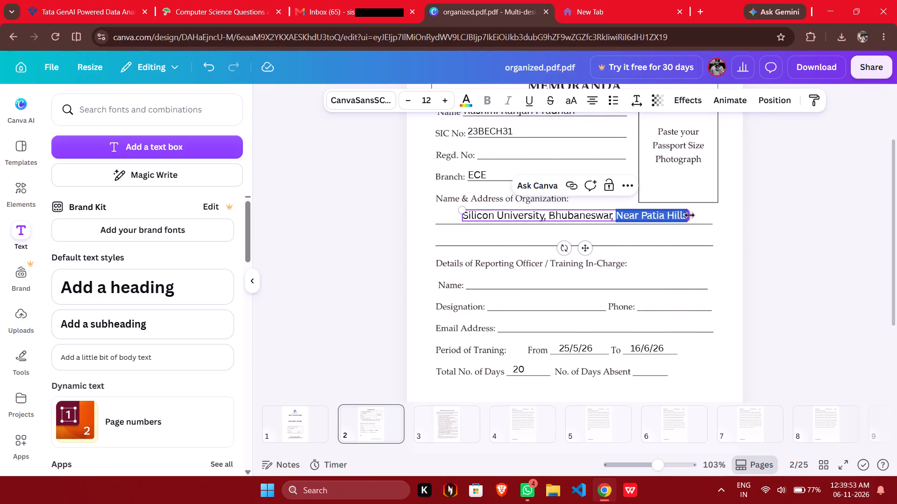
pyautogui.hotkey('ctrl', 'x')
pyautogui.press('BackSpace')
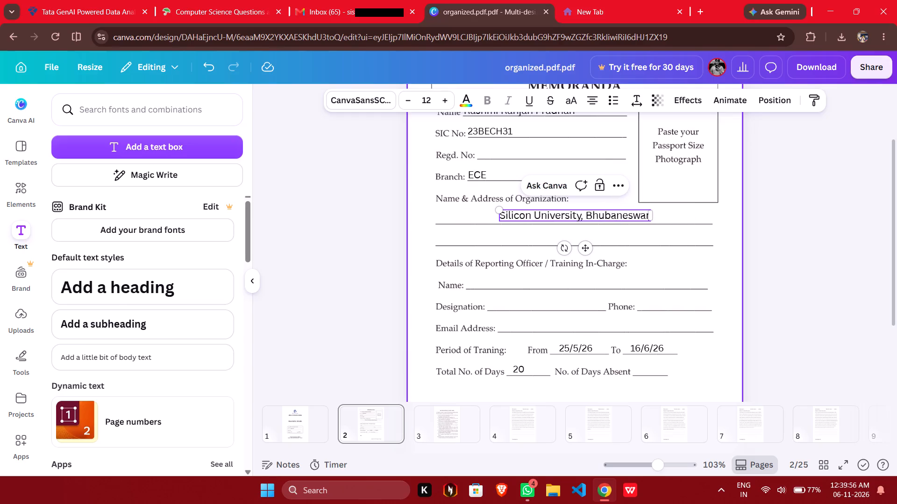
# Move the "Silicon University, Bhubaneswar," text to the start of the first blank line under Name & Address of Organization.
pyautogui.moveTo(584, 249); pyautogui.dragTo(522, 252)
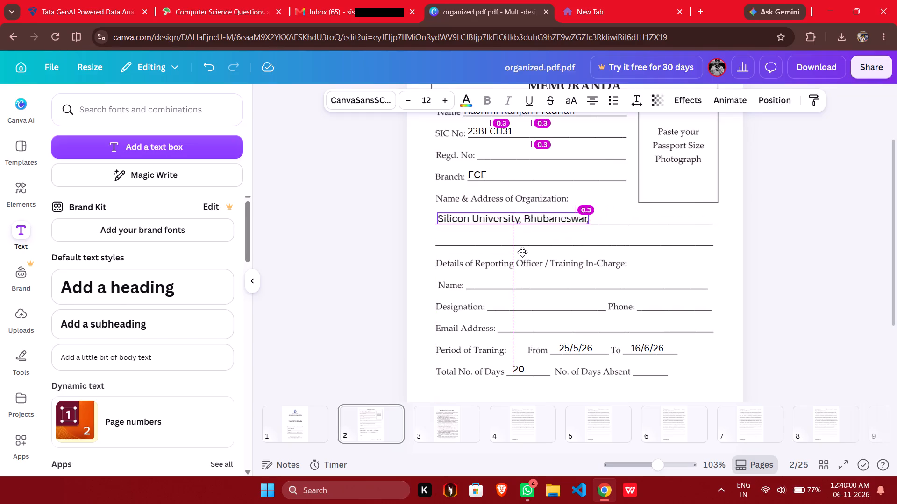
pyautogui.moveTo(522, 252); pyautogui.dragTo(522, 252)
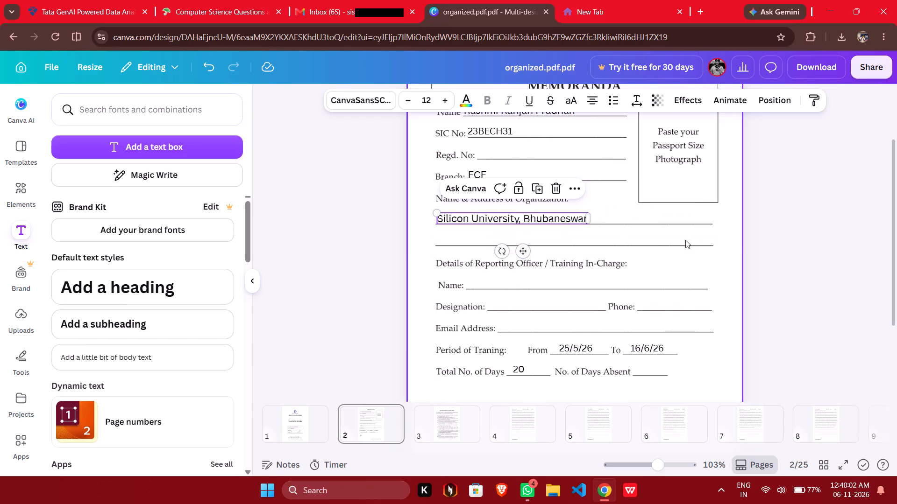
# Add a separate text box below the university line and paste the cut text "Near Patia Hills" into it.
pyautogui.click(212, 141)
pyautogui.hotkey('ctrl', 'v')
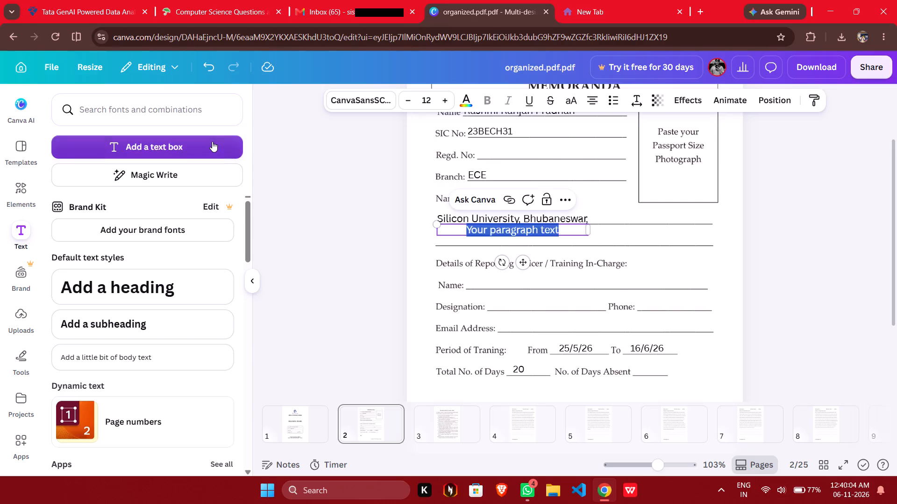
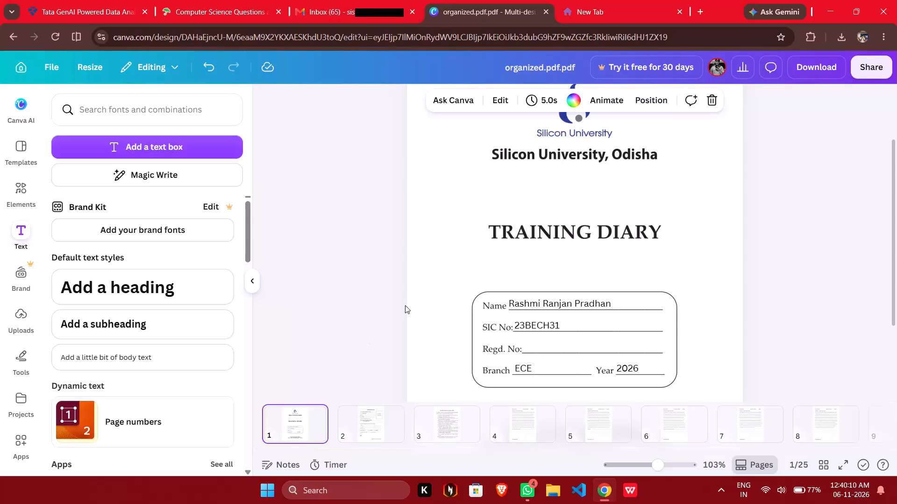
# Check the university address on the cover page and change the second address line on the MEMORANDA page to "Silicon Hills, Patia".
pyautogui.scroll(-3, 405, 305)
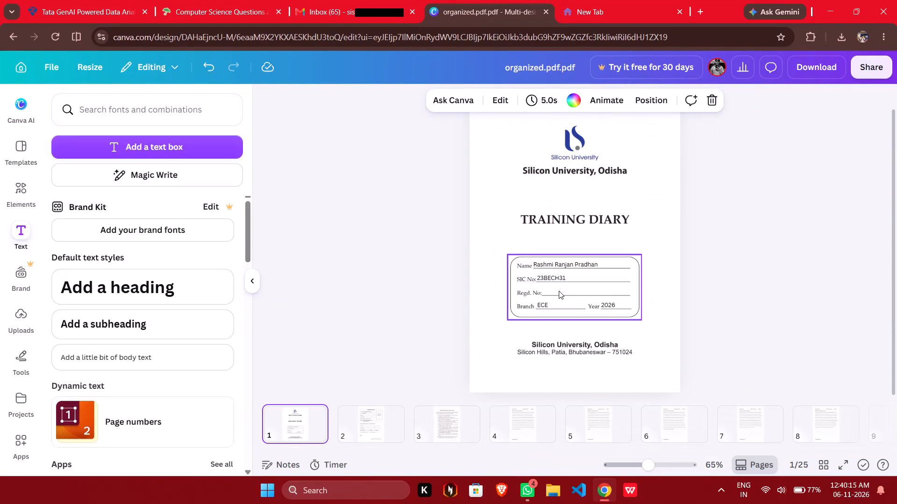
pyautogui.hscroll(-1, 503, 459)
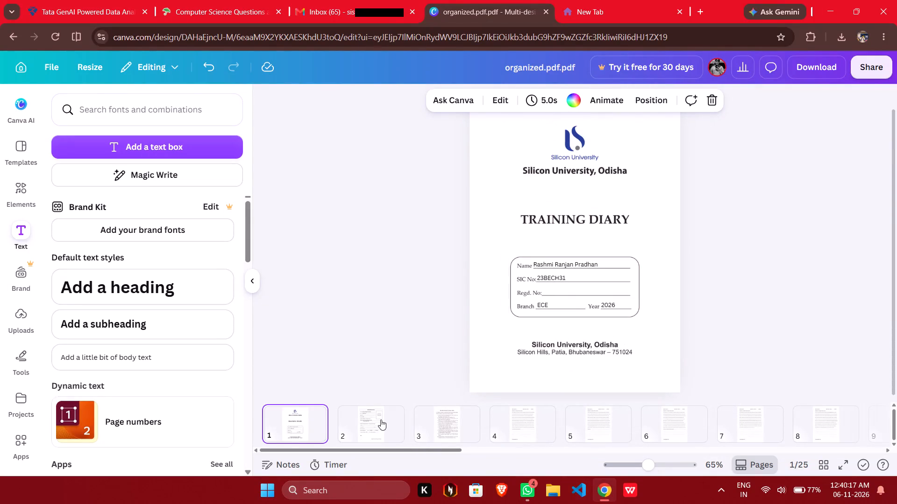
pyautogui.hscroll(-1, 381, 420)
pyautogui.click(378, 419)
pyautogui.doubleClick(527, 215)
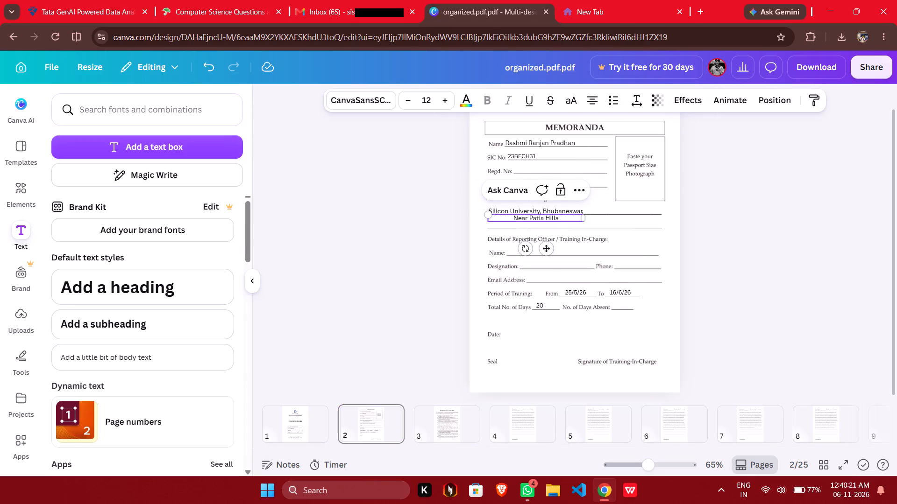
pyautogui.press('Right')
pyautogui.press('Right')
pyautogui.press('Right')
pyautogui.press('Right')
pyautogui.press('Right')
pyautogui.press('Right')
pyautogui.press('Right')
pyautogui.press('Right')
pyautogui.press('Left')
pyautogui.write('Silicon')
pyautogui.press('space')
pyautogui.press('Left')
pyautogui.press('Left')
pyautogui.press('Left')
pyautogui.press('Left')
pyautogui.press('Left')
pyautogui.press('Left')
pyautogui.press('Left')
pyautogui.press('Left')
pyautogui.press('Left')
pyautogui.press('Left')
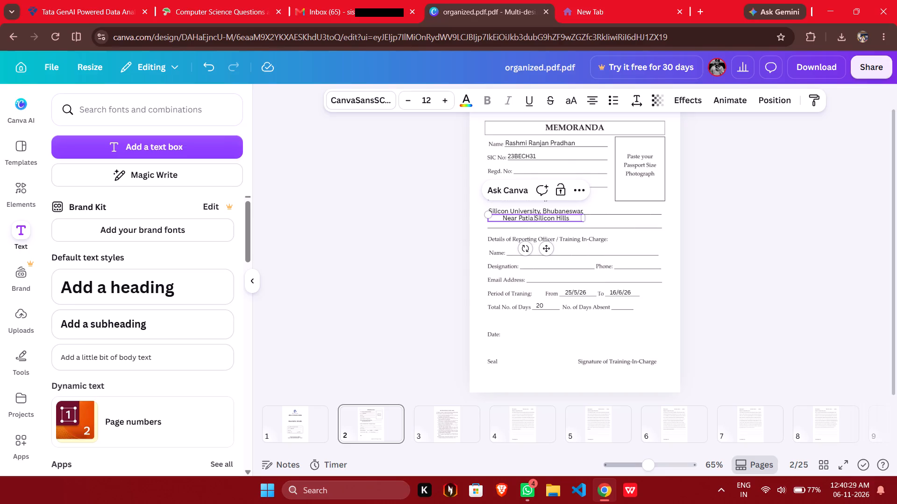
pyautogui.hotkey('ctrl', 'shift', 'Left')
# Rearrange the second address line under "Silicon University, Bhubaneswar" to read "Silicon Hills, Patia", removing "Near" and moving "Patia" to the end.
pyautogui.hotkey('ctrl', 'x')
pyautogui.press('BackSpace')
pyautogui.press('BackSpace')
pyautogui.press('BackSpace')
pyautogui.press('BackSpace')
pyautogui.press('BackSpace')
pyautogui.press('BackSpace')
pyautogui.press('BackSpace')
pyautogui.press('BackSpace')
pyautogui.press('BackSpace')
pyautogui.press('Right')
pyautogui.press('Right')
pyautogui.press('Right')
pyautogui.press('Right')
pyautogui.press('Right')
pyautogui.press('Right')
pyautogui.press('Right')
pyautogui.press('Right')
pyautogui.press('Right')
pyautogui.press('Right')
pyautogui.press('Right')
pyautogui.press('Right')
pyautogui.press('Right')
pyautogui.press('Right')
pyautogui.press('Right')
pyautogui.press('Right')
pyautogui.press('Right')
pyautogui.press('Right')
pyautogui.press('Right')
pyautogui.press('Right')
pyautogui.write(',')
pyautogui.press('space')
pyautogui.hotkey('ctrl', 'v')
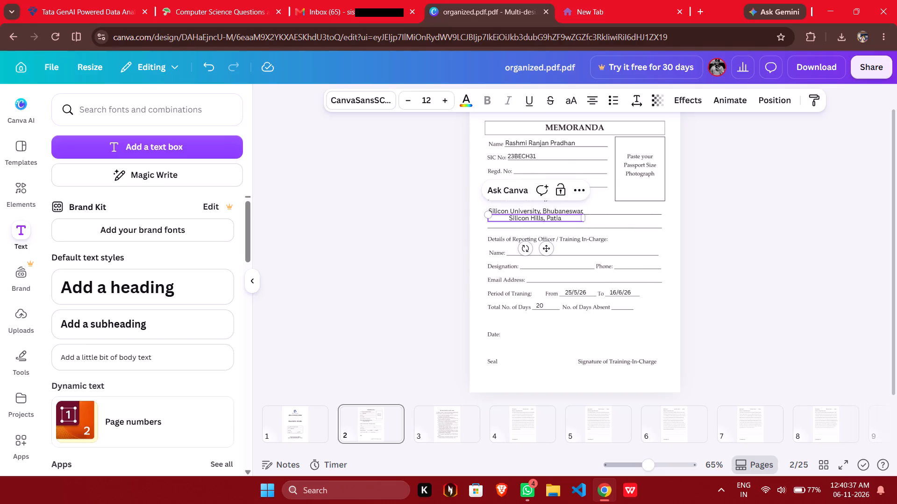
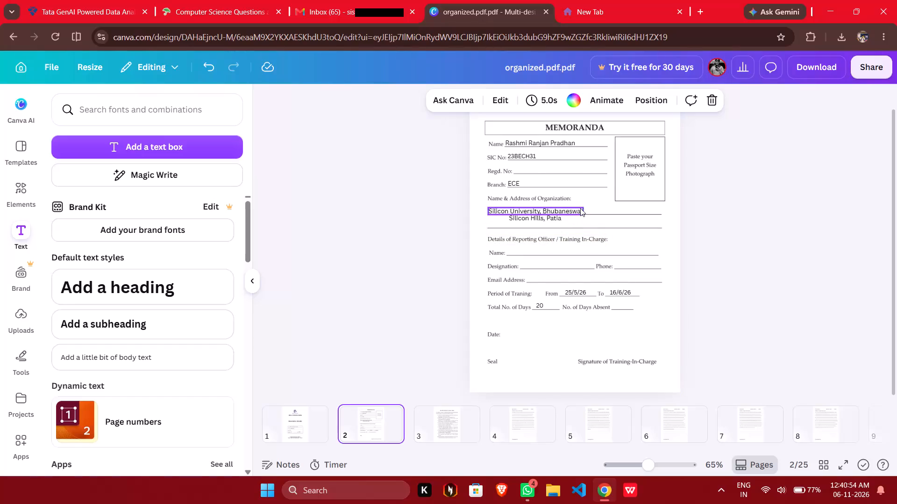
# Replace "Bhubaneswar" with "Odisha" in the first organization line on the MEMORANDA page.
pyautogui.doubleClick(582, 207)
pyautogui.doubleClick(575, 209)
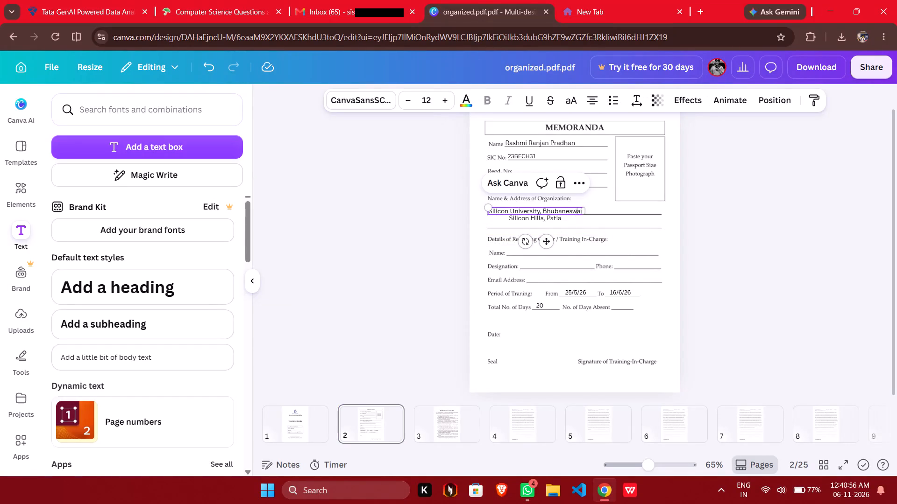
pyautogui.press('BackSpace')
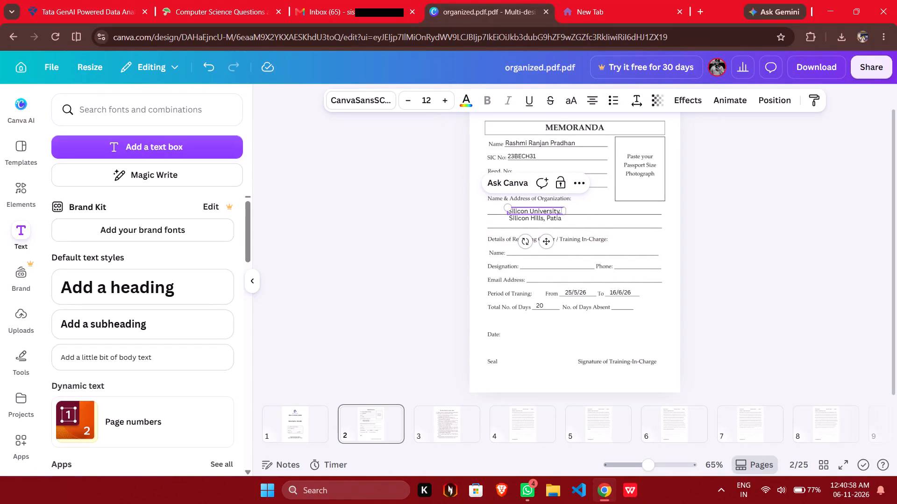
pyautogui.write('ODi')
pyautogui.press('BackSpace')
pyautogui.press('BackSpace')
pyautogui.press('BackSpace')
pyautogui.write('Odisha')
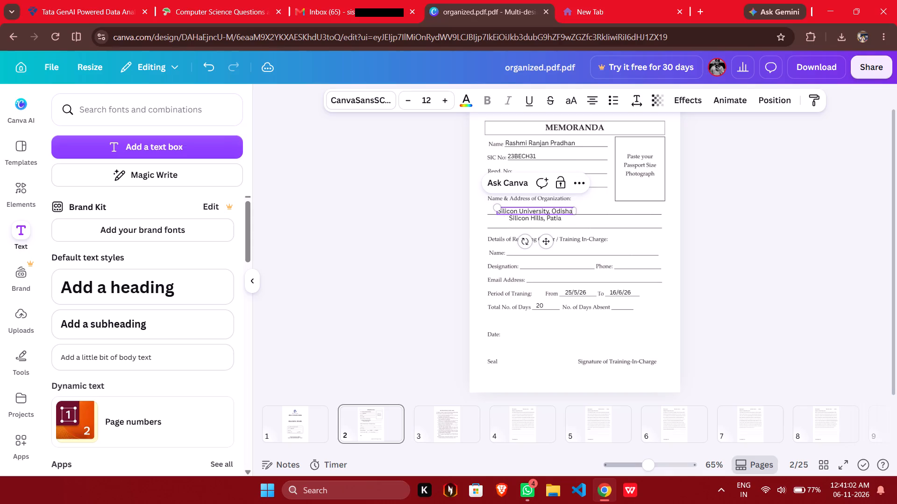
pyautogui.click(792, 243)
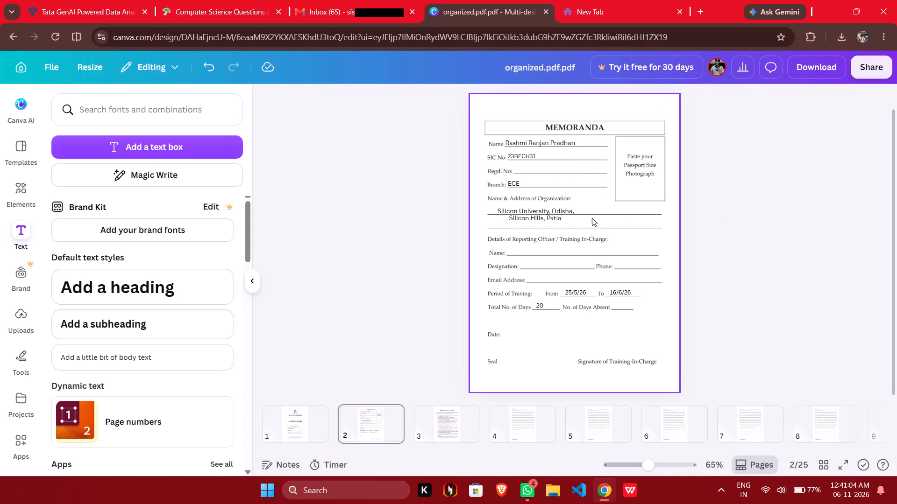
# Remove the trailing comma after "Odisha" in the first organization line.
pyautogui.doubleClick(569, 208)
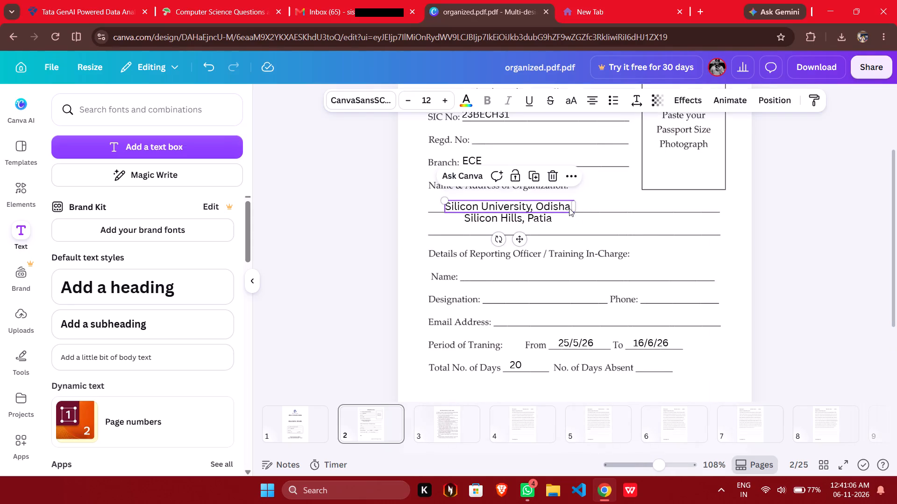
pyautogui.press('Right')
pyautogui.press('Right')
pyautogui.press('Right')
pyautogui.press('Right')
pyautogui.press('BackSpace')
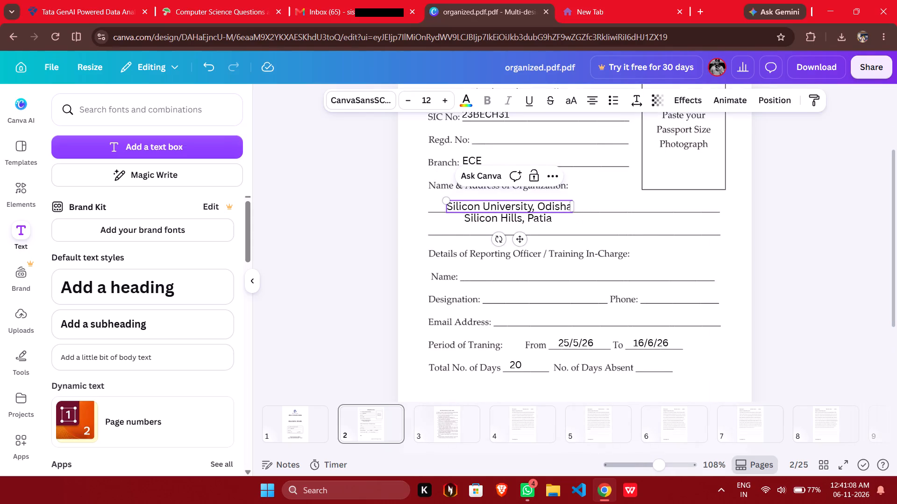
pyautogui.click(896, 217)
pyautogui.click(812, 213)
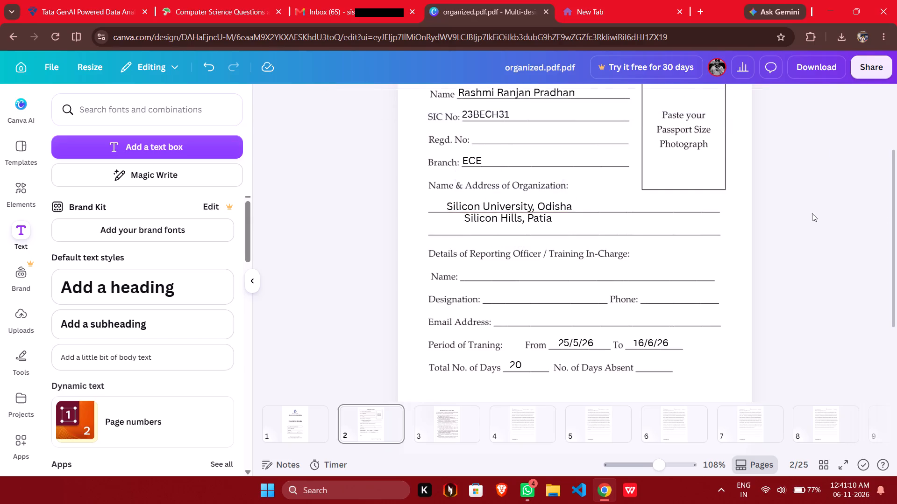
# Reduce "Silicon University, Odisha" to font size 11 and align it with the start of the first organization blank line.
pyautogui.click(536, 202)
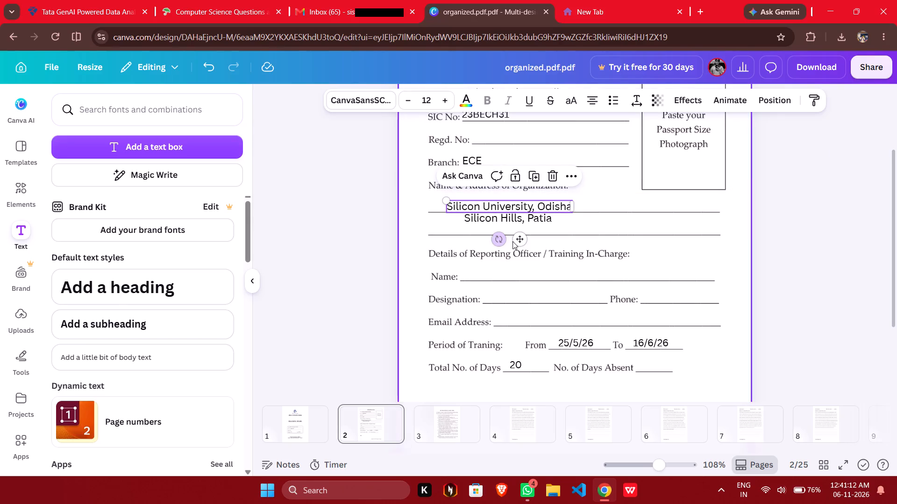
pyautogui.moveTo(518, 240); pyautogui.dragTo(502, 239)
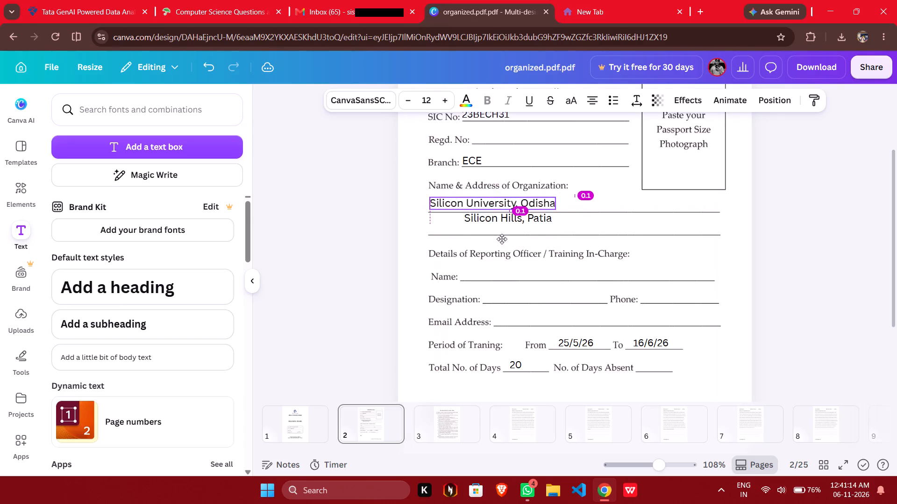
pyautogui.moveTo(502, 239); pyautogui.dragTo(504, 240)
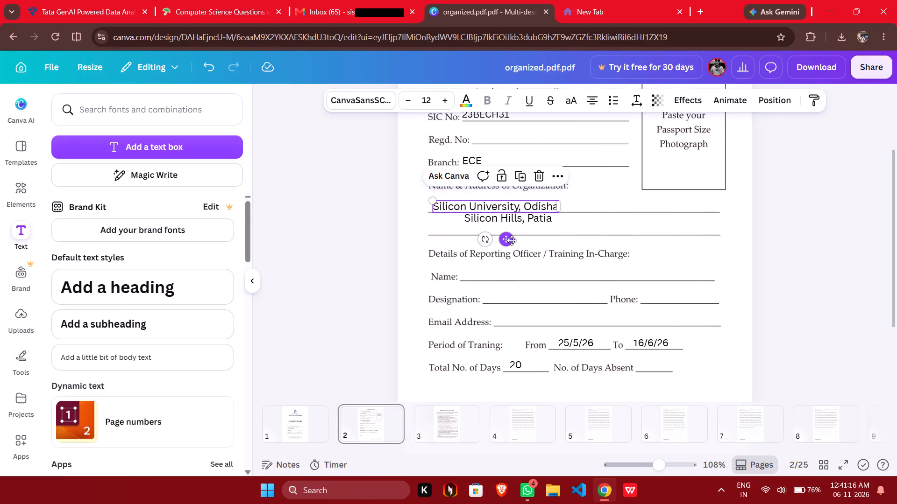
pyautogui.click(410, 106)
pyautogui.moveTo(503, 236); pyautogui.dragTo(492, 234)
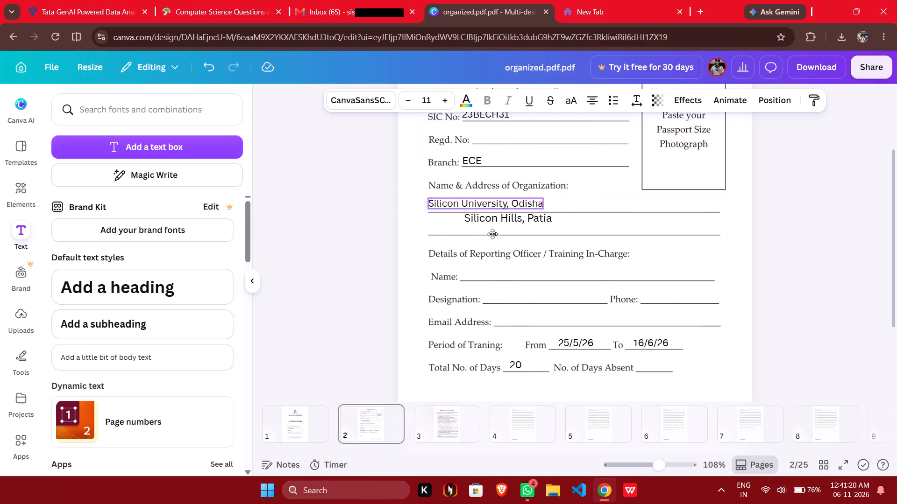
pyautogui.moveTo(492, 234); pyautogui.dragTo(493, 235)
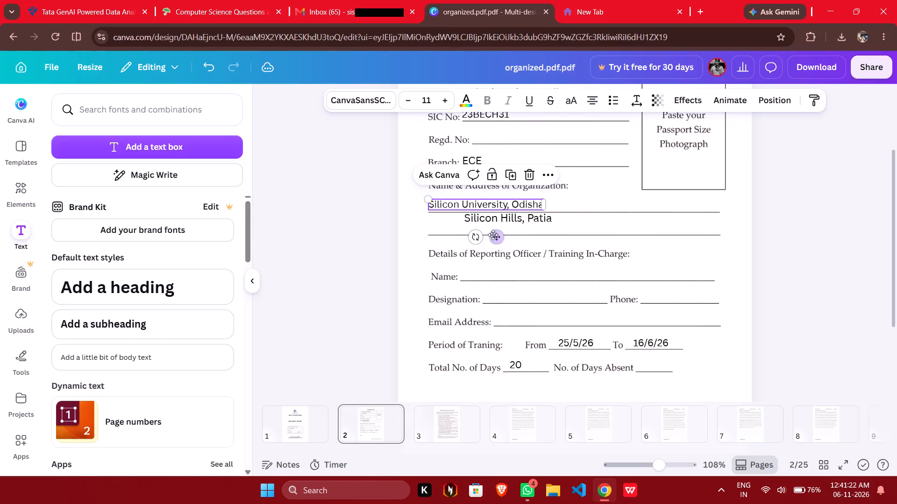
# Move "Silicon Hills, Patia" down to the start of the second organization blank line and remove its trailing space.
pyautogui.click(534, 219)
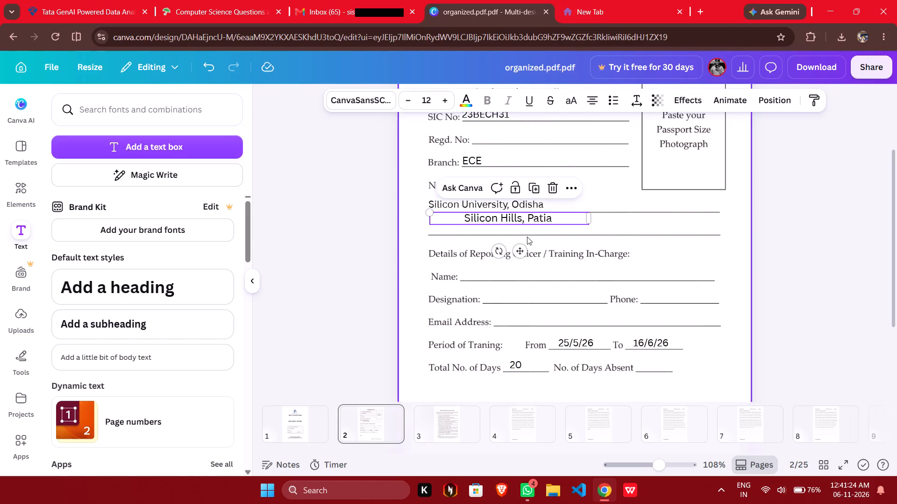
pyautogui.moveTo(522, 249); pyautogui.dragTo(496, 258)
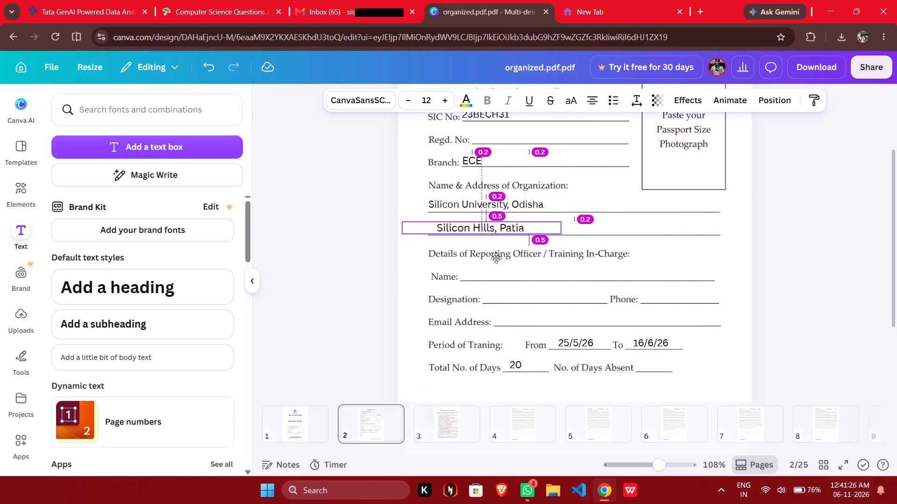
pyautogui.moveTo(496, 258); pyautogui.dragTo(484, 259)
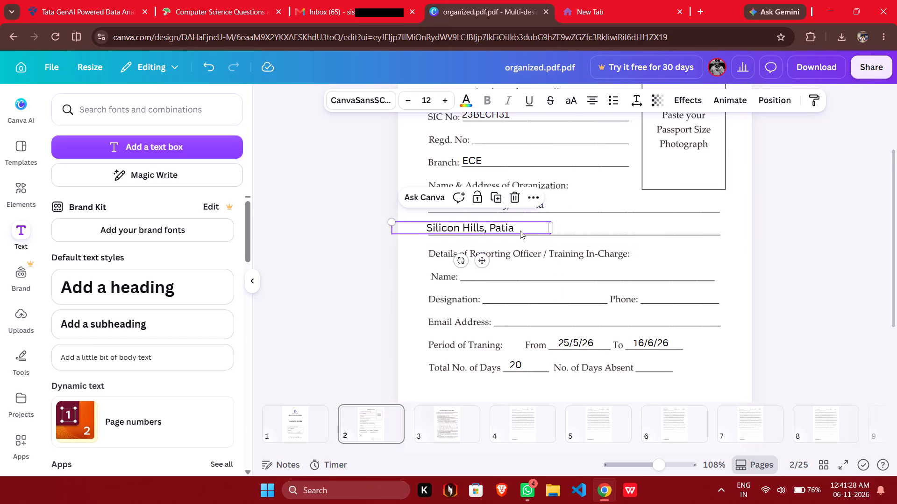
pyautogui.doubleClick(520, 231)
pyautogui.click(520, 231)
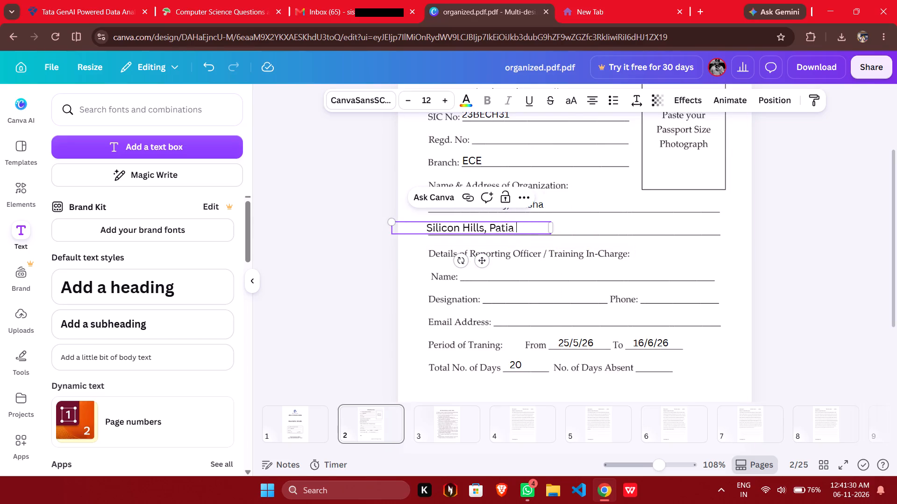
pyautogui.press('Right')
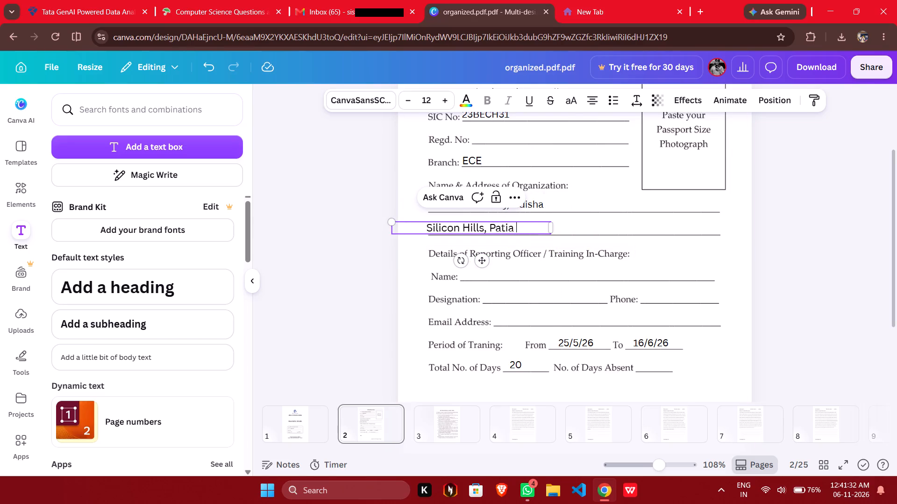
pyautogui.press('BackSpace')
# Check the university address on the cover page and append ", Bhubaneswar -" to "Silicon Hills, Patia" on page 2.
pyautogui.click(300, 403)
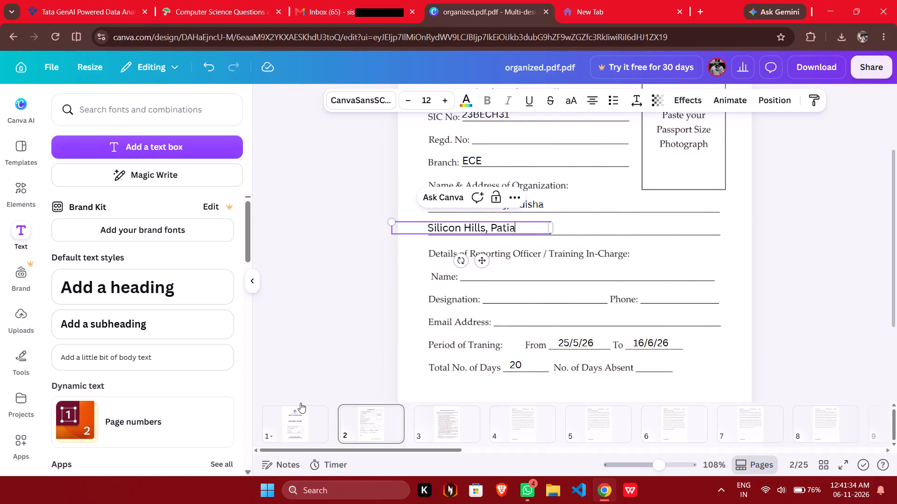
pyautogui.click(298, 421)
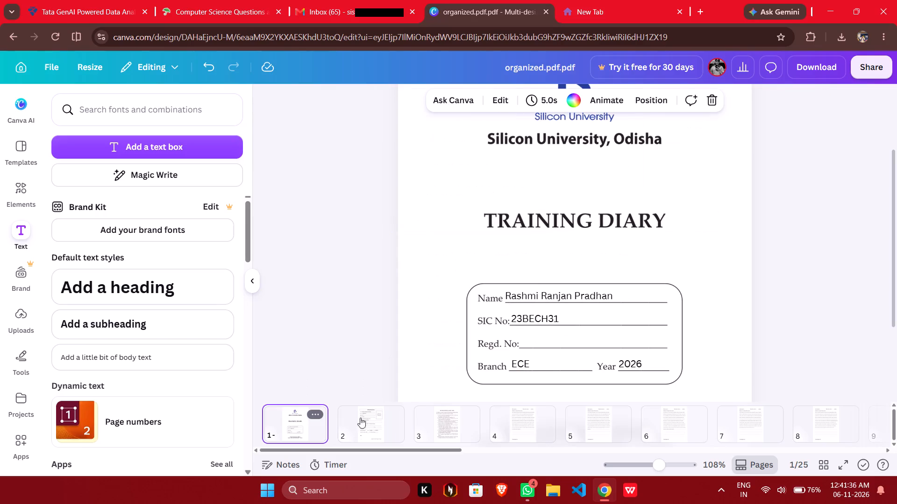
pyautogui.scroll(-3, 506, 282)
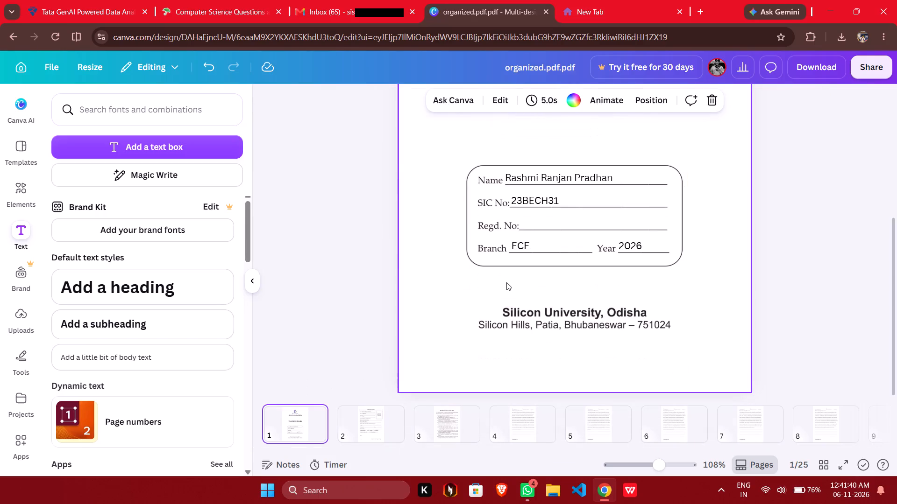
pyautogui.click(368, 420)
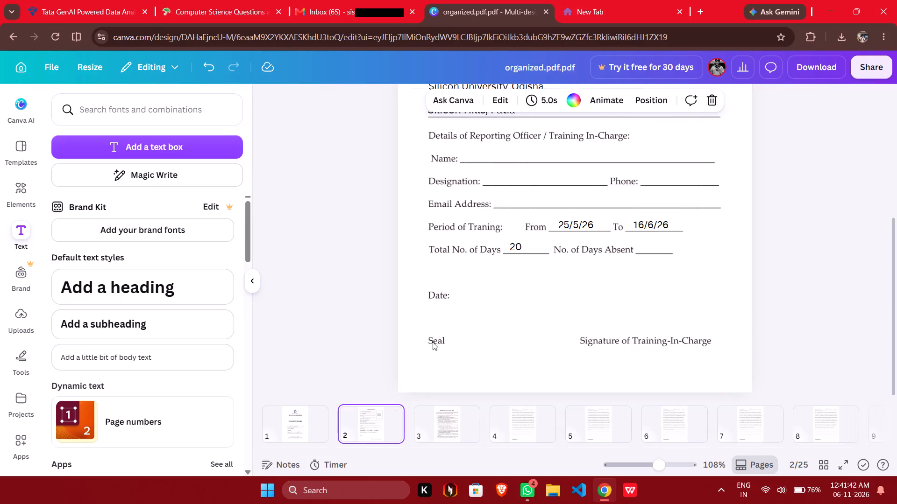
pyautogui.scroll(2, 471, 192)
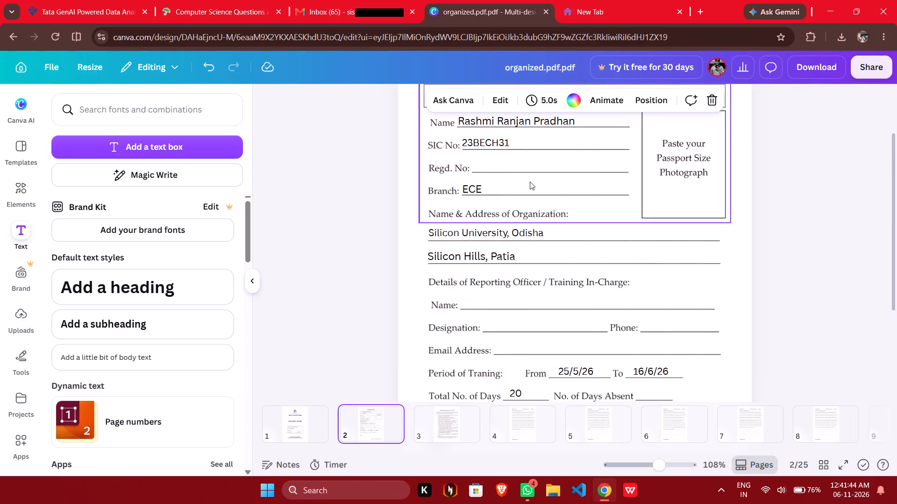
pyautogui.scroll(1, 530, 182)
pyautogui.doubleClick(506, 275)
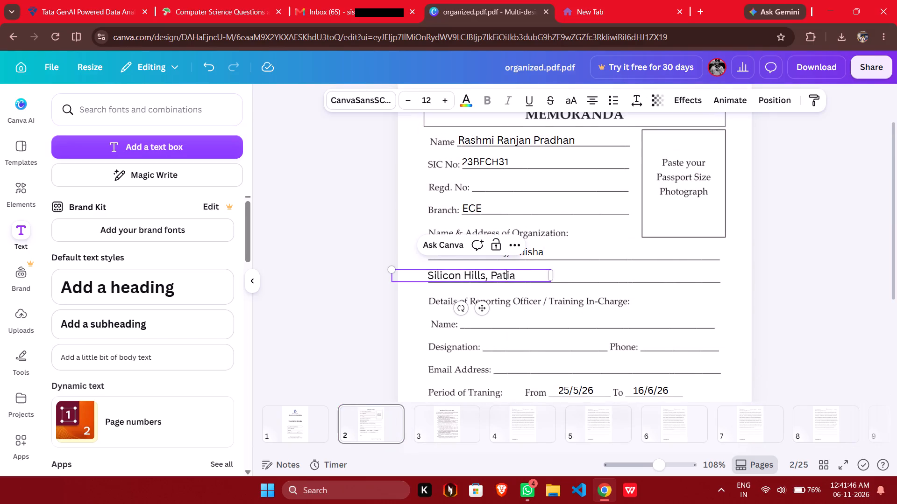
pyautogui.click(522, 273)
pyautogui.press('shift+less')
pyautogui.press('BackSpace')
pyautogui.write(', Bhubane')
pyautogui.press('s')
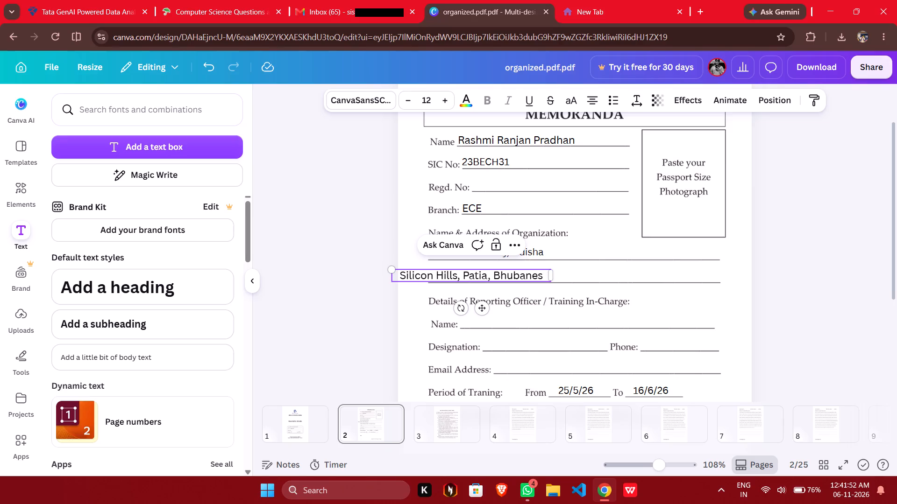
pyautogui.write('war')
pyautogui.press('space')
pyautogui.press('-')
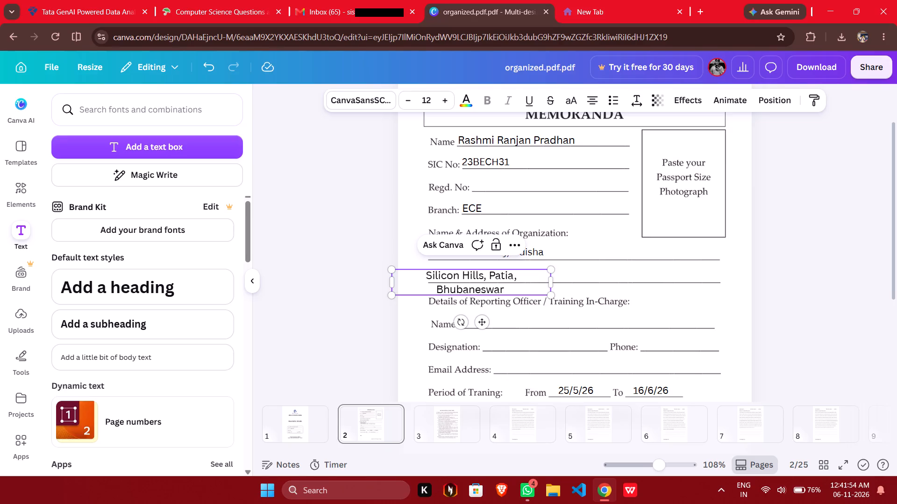
# Look up the PIN code on the cover page and add "751024" after "Bhubaneswar -" in the page 2 address.
pyautogui.click(283, 427)
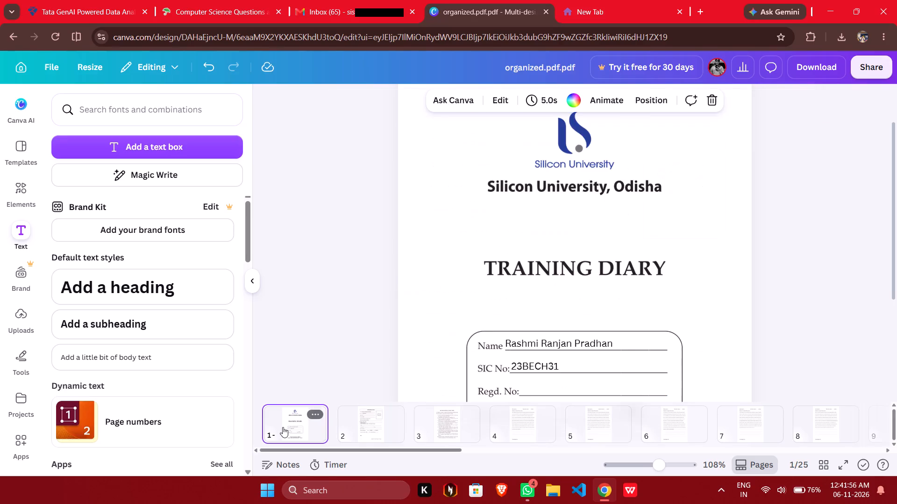
pyautogui.scroll(-2, 560, 366)
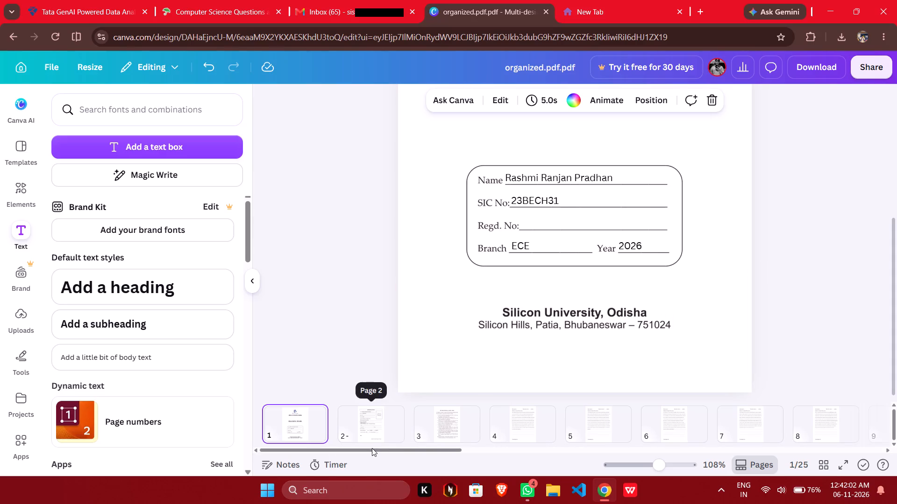
pyautogui.click(371, 431)
pyautogui.scroll(1, 553, 133)
pyautogui.doubleClick(502, 160)
pyautogui.click(509, 160)
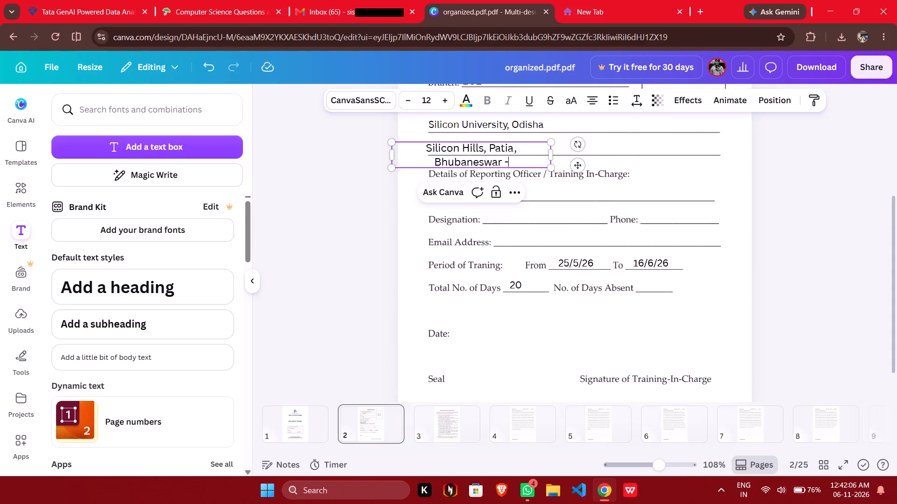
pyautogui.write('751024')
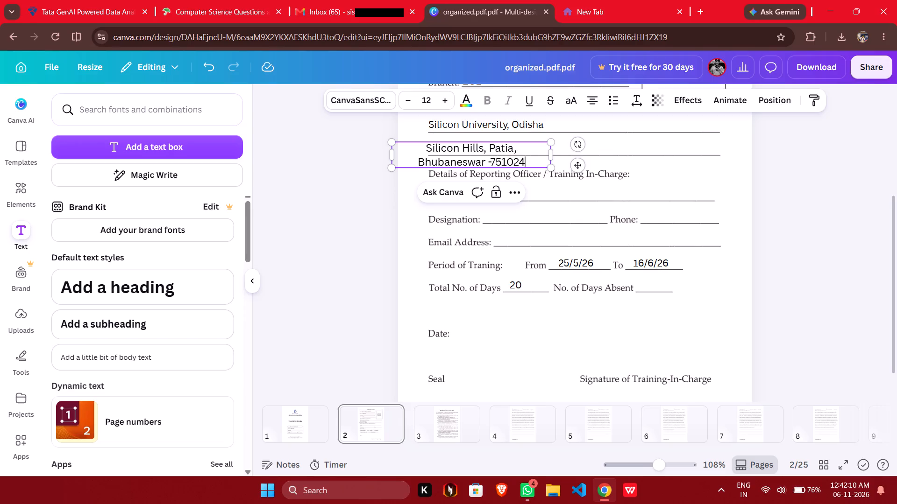
# Widen the second address line's text box to about 9.9 so the full address fits on one line.
pyautogui.moveTo(555, 154); pyautogui.dragTo(584, 150)
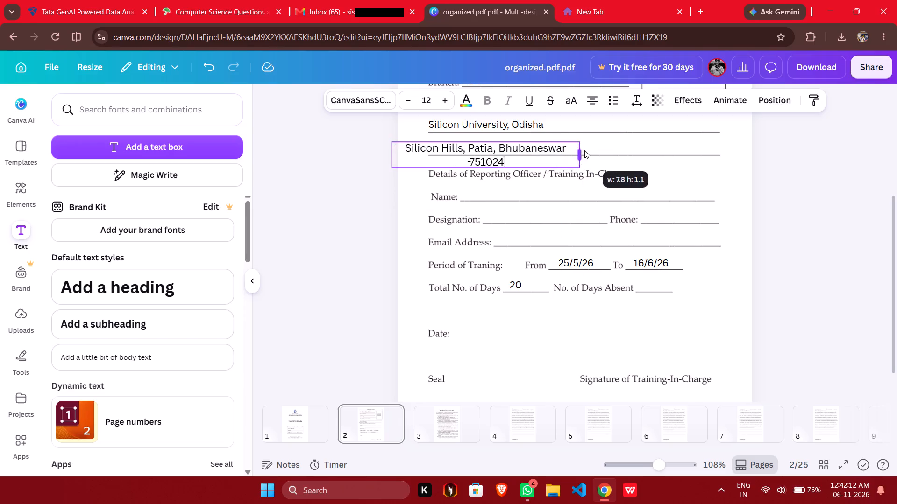
pyautogui.moveTo(584, 150); pyautogui.dragTo(633, 139)
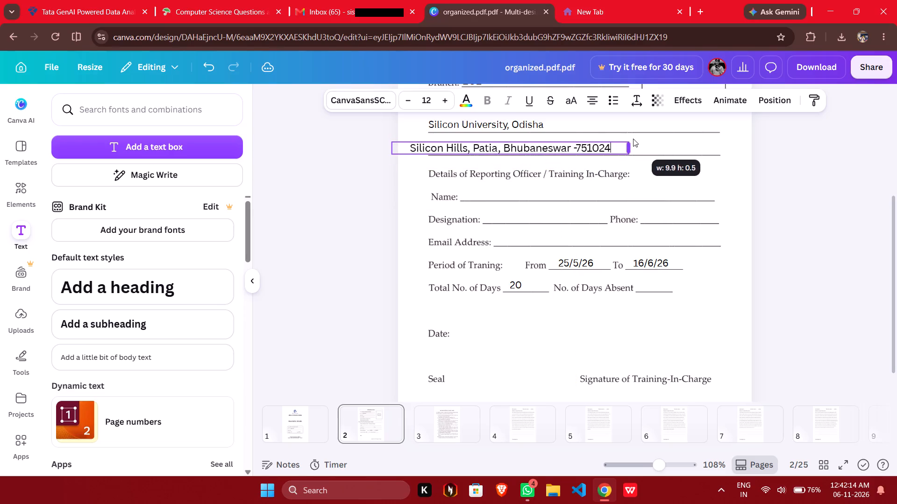
pyautogui.moveTo(633, 139); pyautogui.dragTo(634, 137)
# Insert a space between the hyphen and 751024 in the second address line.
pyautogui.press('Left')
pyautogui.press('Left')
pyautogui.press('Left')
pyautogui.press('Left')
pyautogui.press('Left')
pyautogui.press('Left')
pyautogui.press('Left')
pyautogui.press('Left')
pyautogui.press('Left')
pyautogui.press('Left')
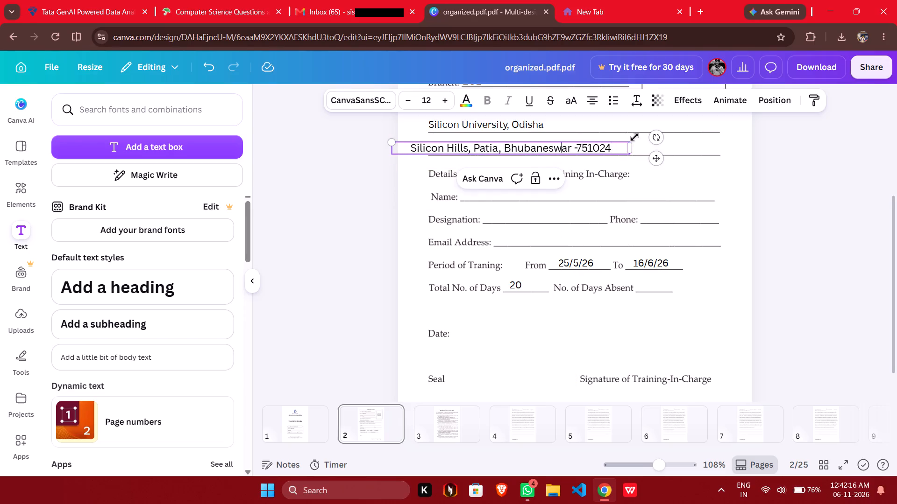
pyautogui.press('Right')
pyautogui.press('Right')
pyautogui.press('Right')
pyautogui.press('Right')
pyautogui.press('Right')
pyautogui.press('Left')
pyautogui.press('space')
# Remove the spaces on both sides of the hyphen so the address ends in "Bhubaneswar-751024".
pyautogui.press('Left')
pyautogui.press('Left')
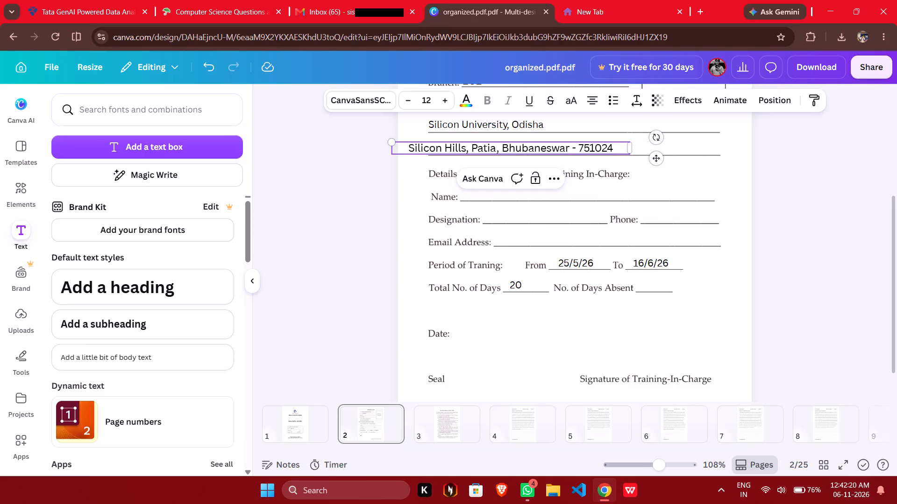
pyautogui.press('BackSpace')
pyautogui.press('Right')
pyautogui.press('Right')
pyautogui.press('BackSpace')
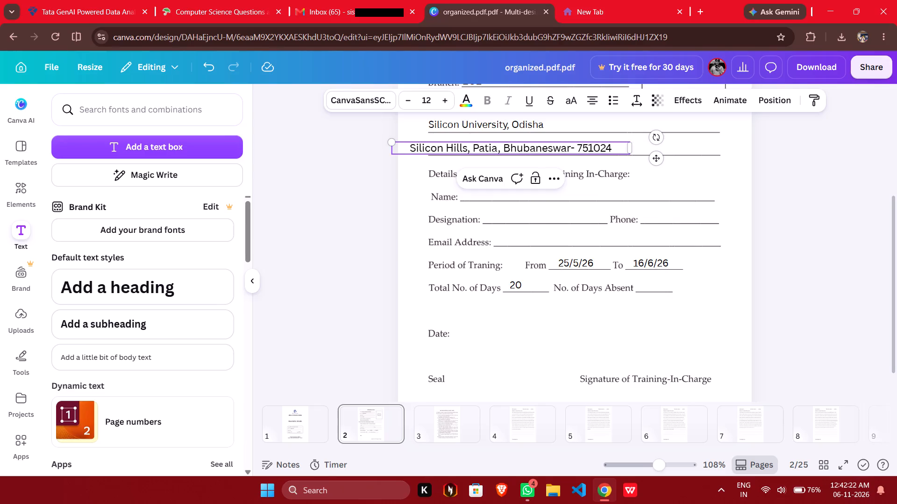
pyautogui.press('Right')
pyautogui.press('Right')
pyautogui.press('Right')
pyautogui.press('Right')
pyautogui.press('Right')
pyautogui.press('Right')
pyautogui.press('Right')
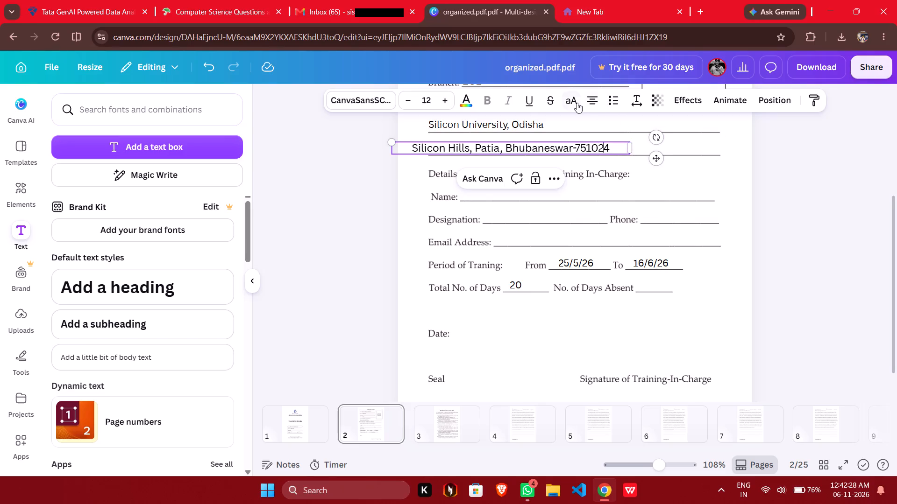
# Left-align the second address line and narrow its text box to about the width of the text.
pyautogui.click(591, 102)
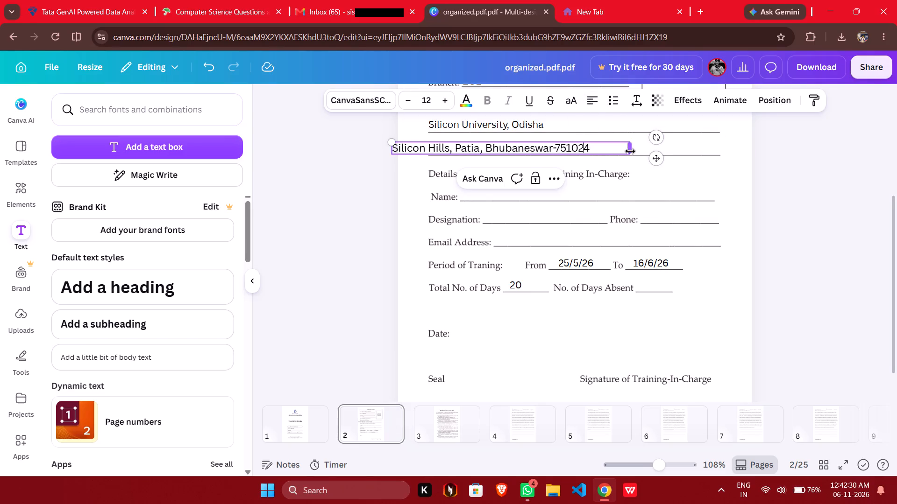
pyautogui.moveTo(630, 151); pyautogui.dragTo(593, 155)
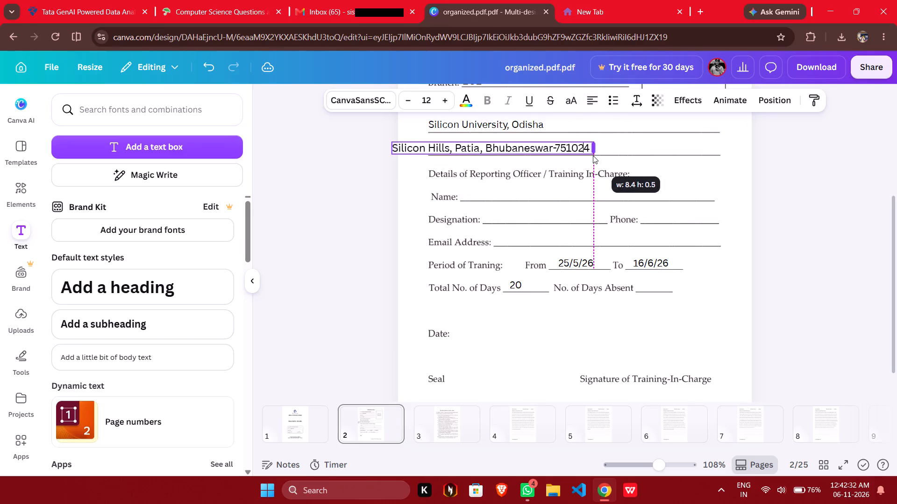
pyautogui.moveTo(593, 155); pyautogui.dragTo(590, 155)
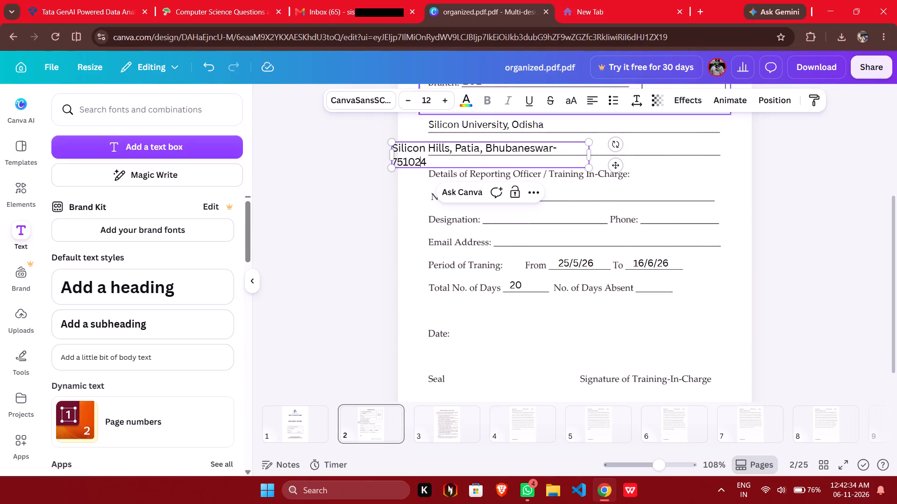
# Set the second address line's font size to 11, matching the "Silicon University, Odisha" line.
pyautogui.click(409, 104)
pyautogui.click(776, 198)
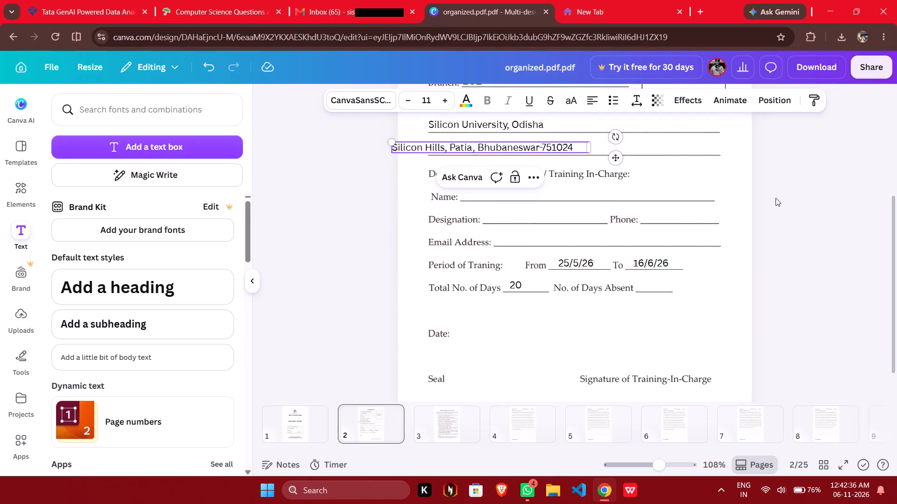
pyautogui.click(520, 120)
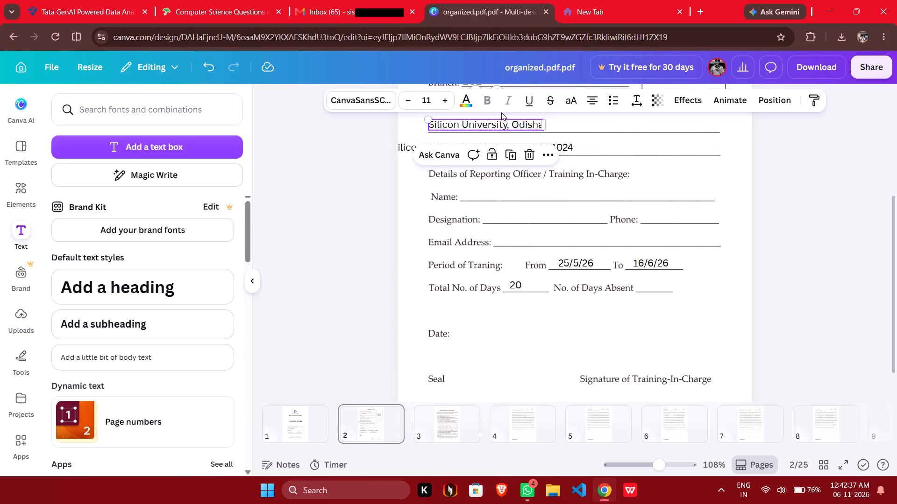
pyautogui.click(377, 143)
# Move the second address line onto its blank line, with its start aligned under "Silicon University, Odisha".
pyautogui.click(414, 148)
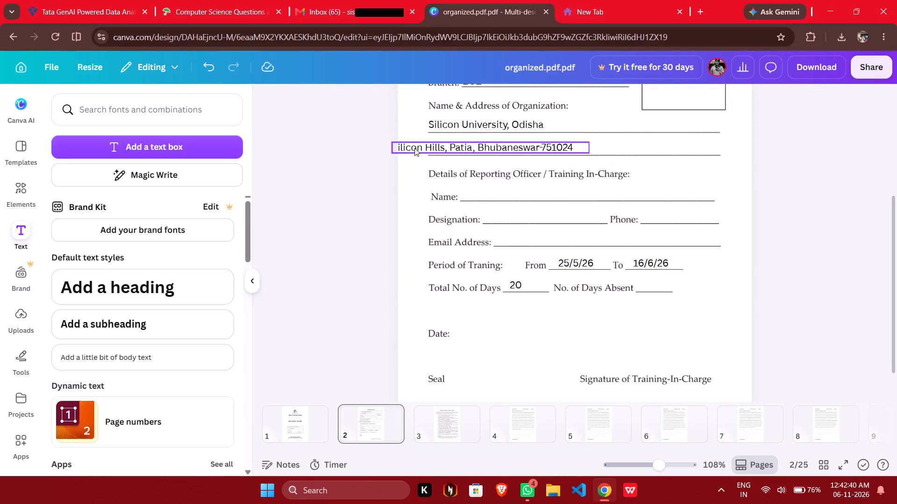
pyautogui.moveTo(430, 147); pyautogui.dragTo(463, 147)
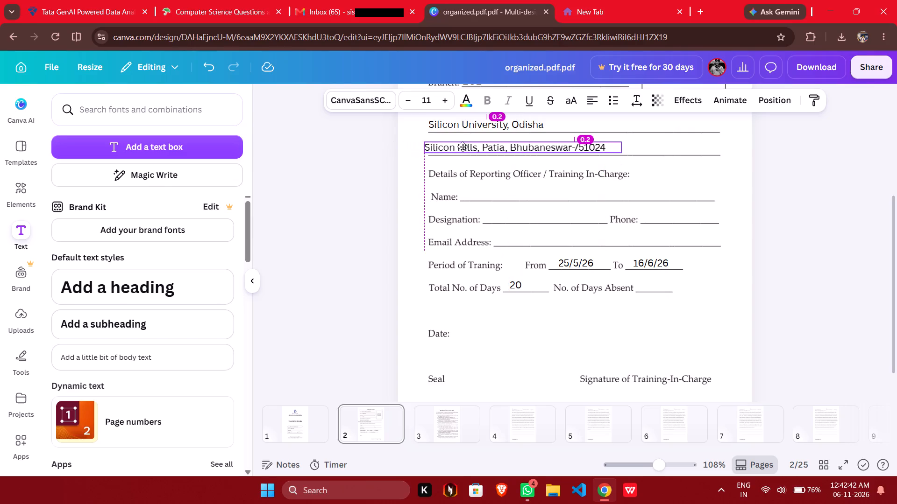
pyautogui.moveTo(463, 147); pyautogui.dragTo(466, 149)
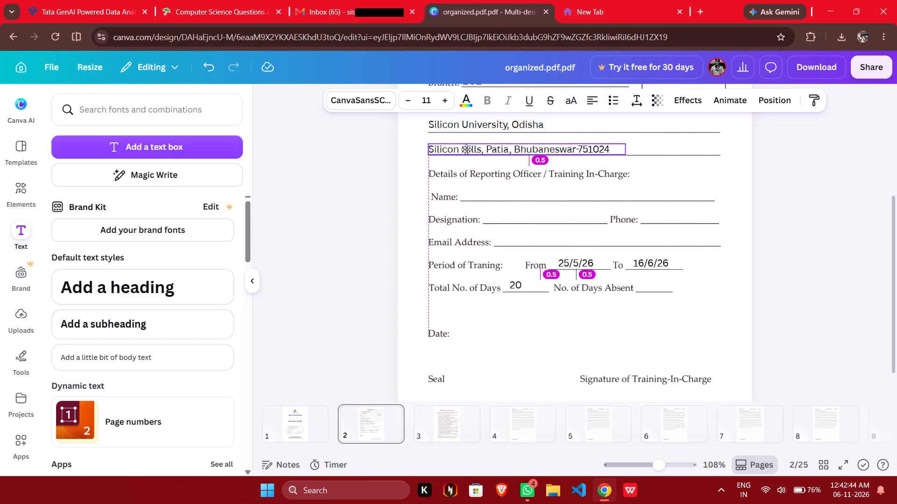
pyautogui.moveTo(466, 149); pyautogui.dragTo(466, 149)
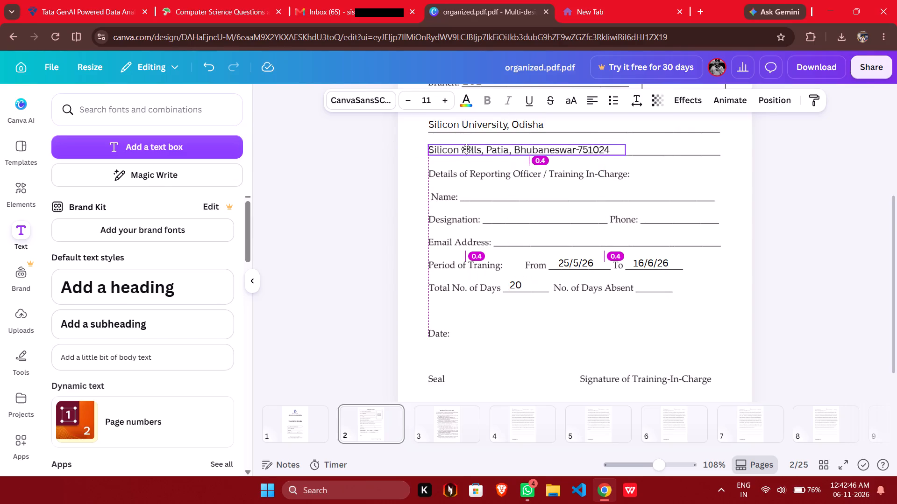
pyautogui.moveTo(466, 149); pyautogui.dragTo(466, 148)
# Nudge "Silicon University, Odisha" slightly down, closer to its blank line.
pyautogui.click(473, 125)
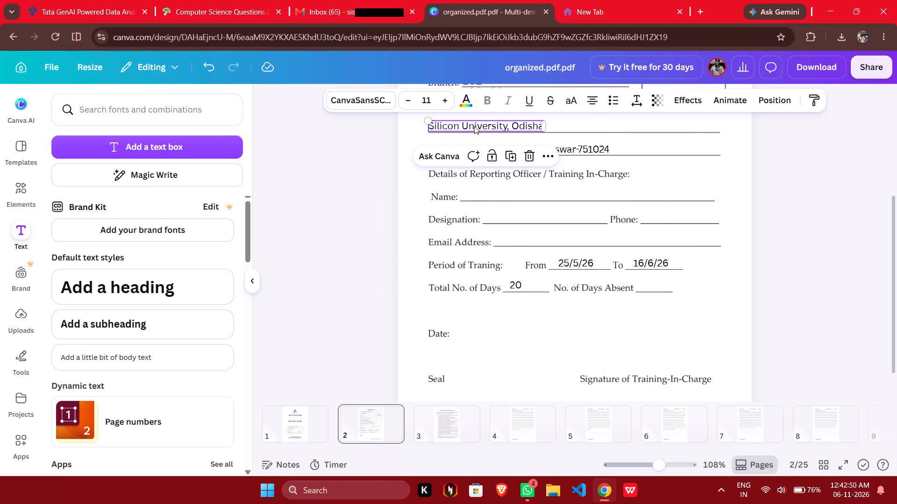
pyautogui.click(790, 208)
pyautogui.scroll(1, 790, 208)
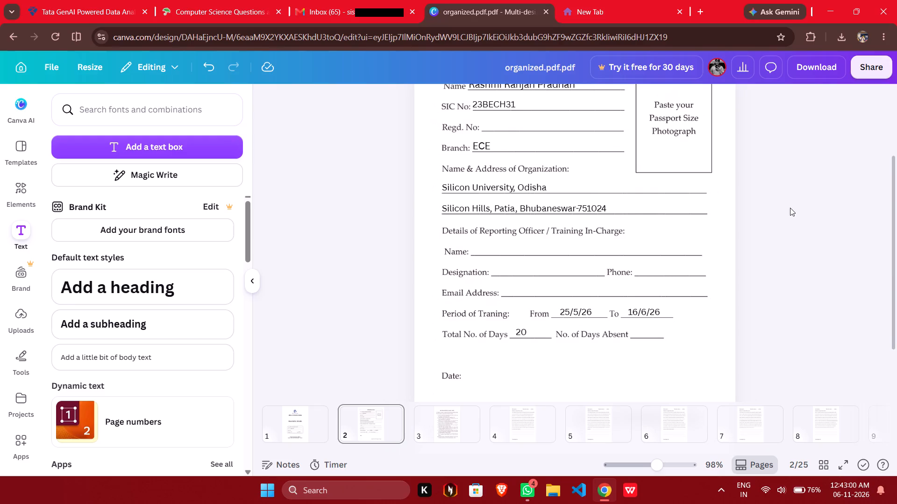
pyautogui.doubleClick(581, 207)
pyautogui.press('Left')
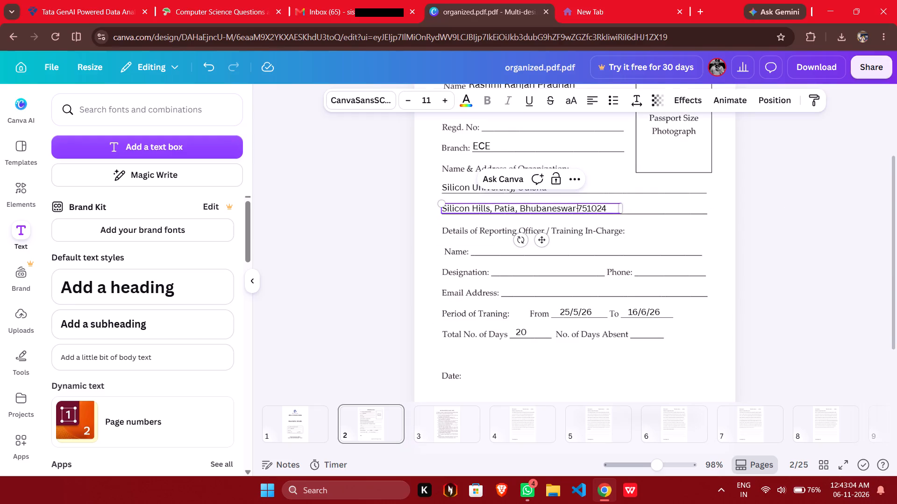
pyautogui.press('space')
pyautogui.press('Left')
pyautogui.press('Left')
pyautogui.press('space')
pyautogui.click(767, 207)
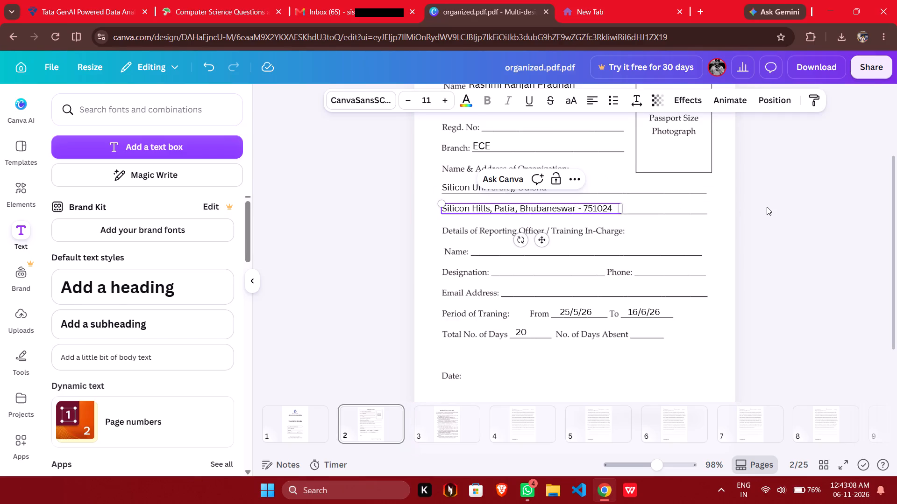
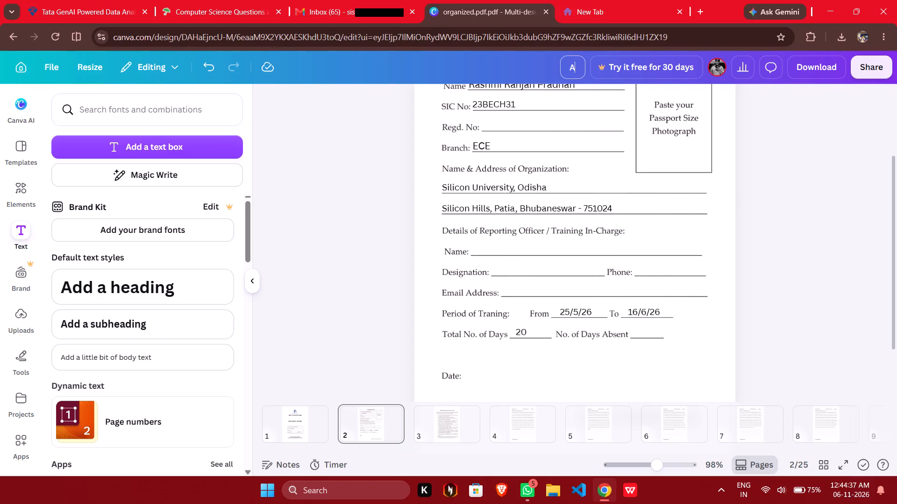
# Rename the design with the trainee's full name, as written on the diary page's Name line.
pyautogui.hotkey('shift', 'BackSpace')
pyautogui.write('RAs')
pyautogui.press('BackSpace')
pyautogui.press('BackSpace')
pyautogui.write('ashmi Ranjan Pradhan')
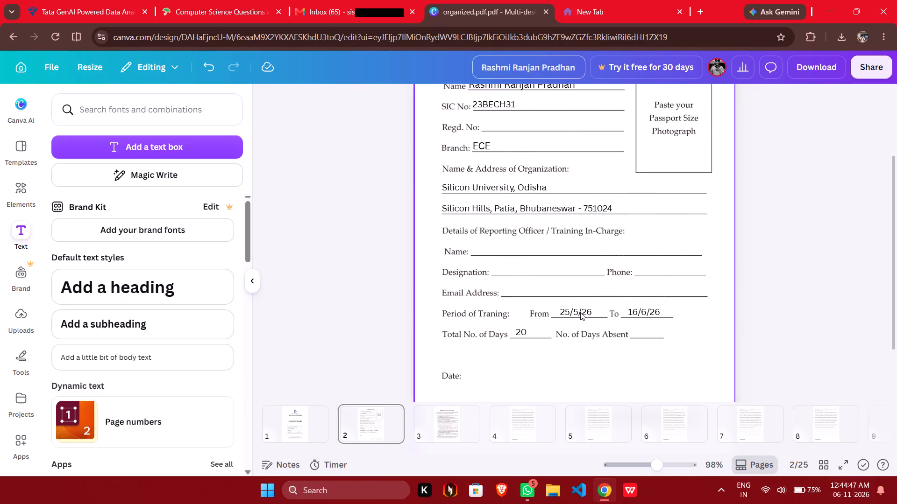
# Open the download settings for exporting the renamed training diary as a PDF.
pyautogui.click(831, 67)
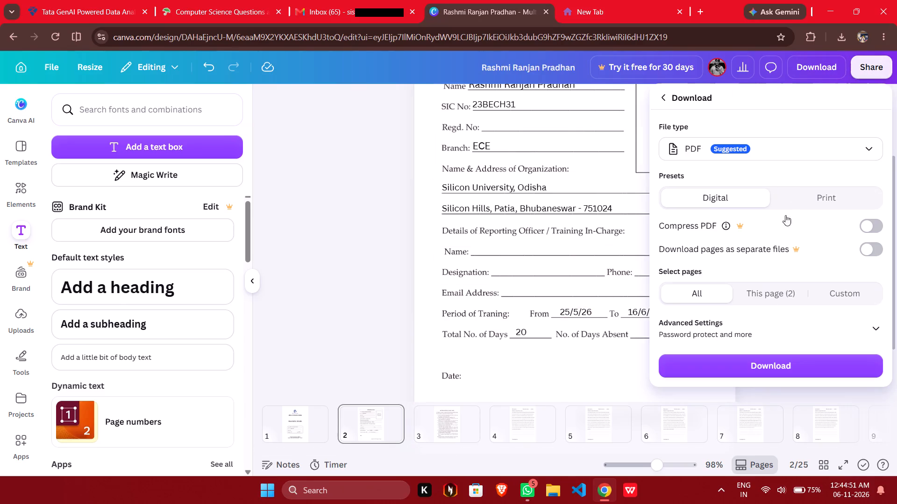
# Download all pages of the training diary as a digital PDF and save it in Forage_Task under the suggested file name.
pyautogui.click(755, 358)
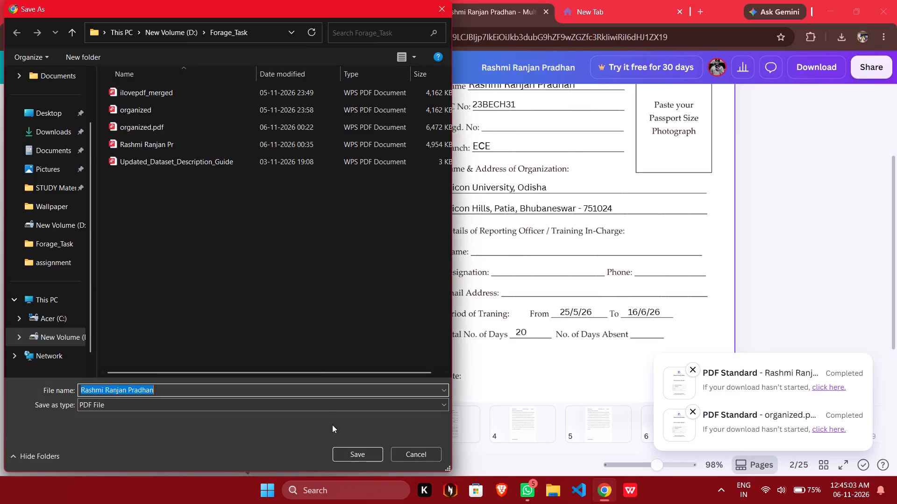
pyautogui.click(357, 451)
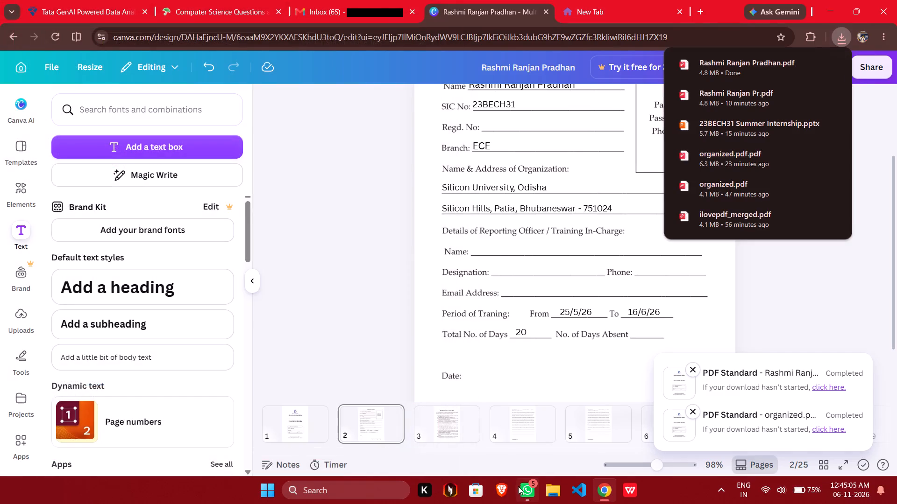
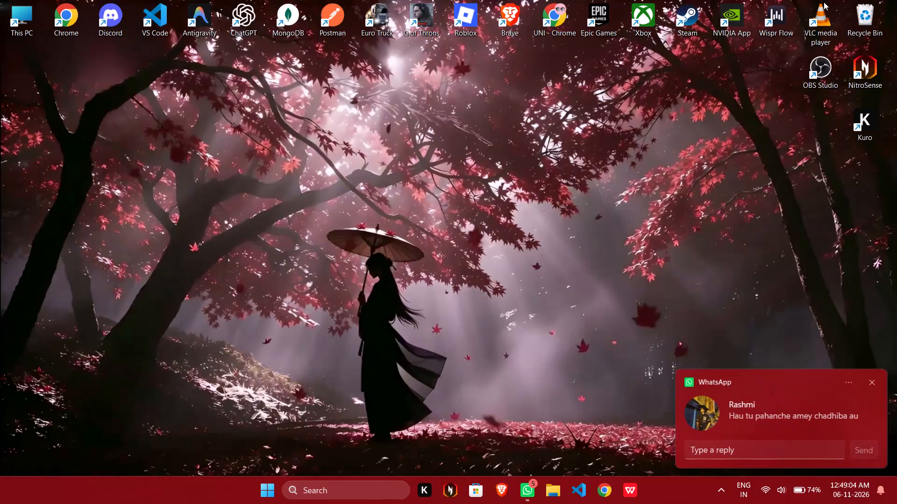
# Reopen Chrome with the training diary design and the other previous tabs.
pyautogui.click(603, 490)
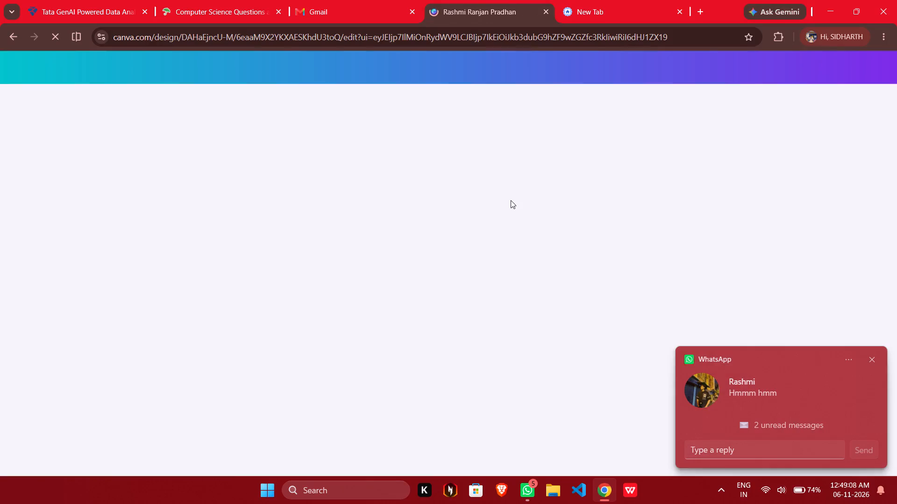
# Open a fresh browser tab and close the older blank New Tab beside the training diary design.
pyautogui.click(608, 22)
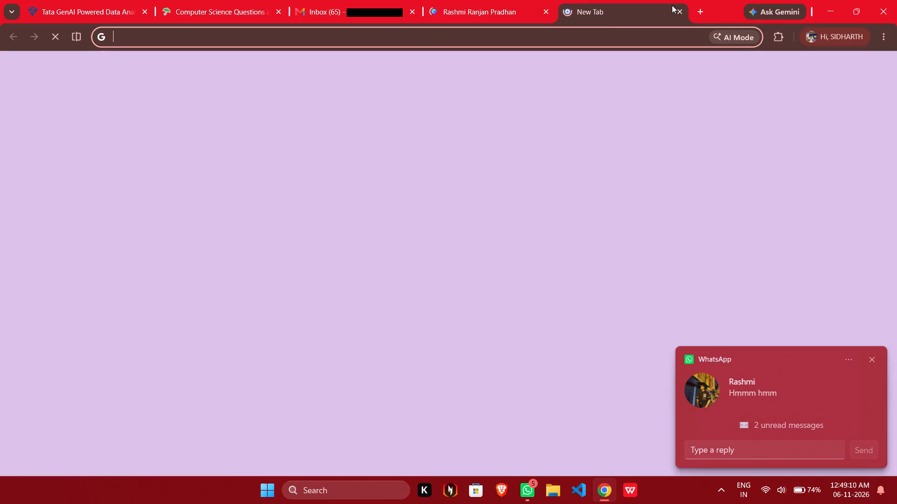
pyautogui.click(698, 8)
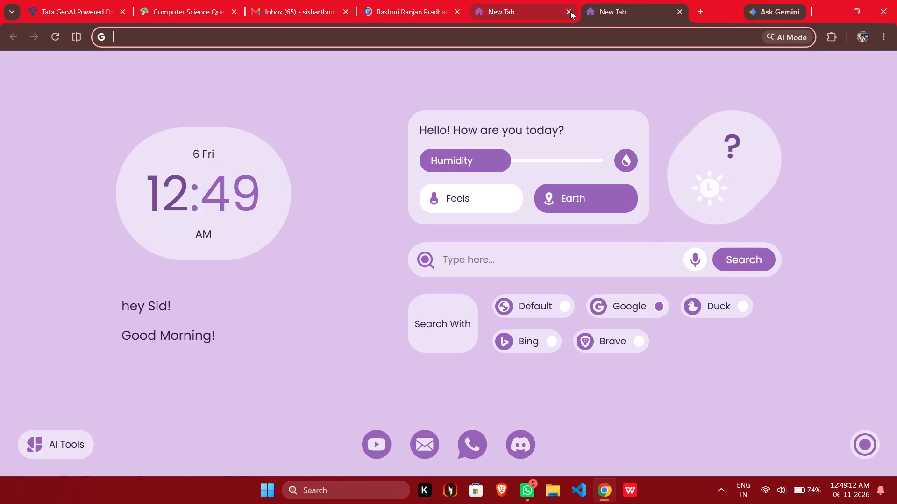
pyautogui.click(573, 11)
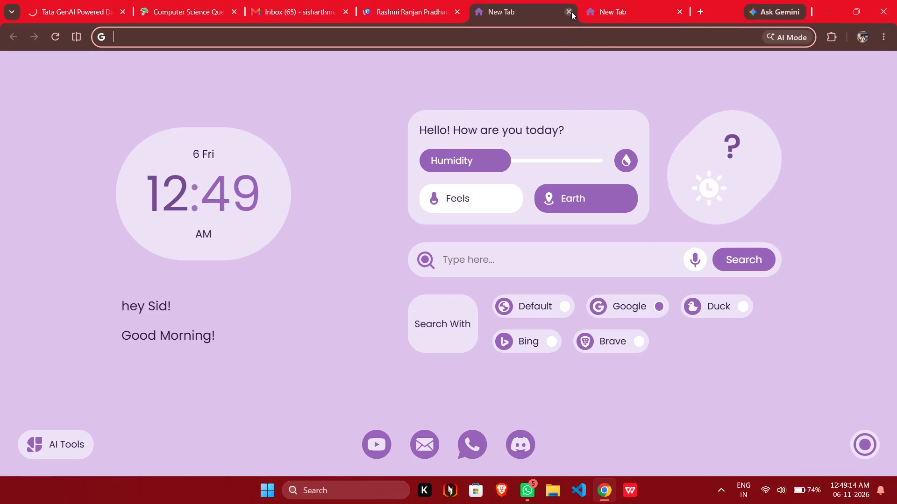
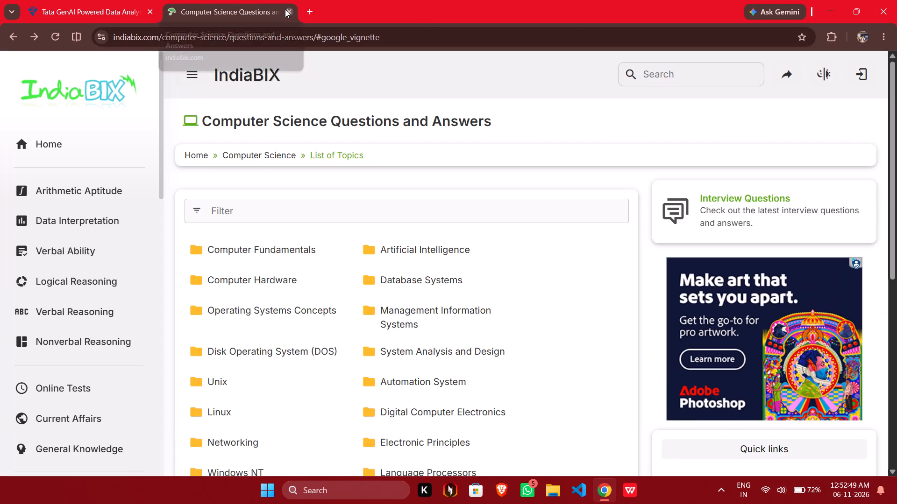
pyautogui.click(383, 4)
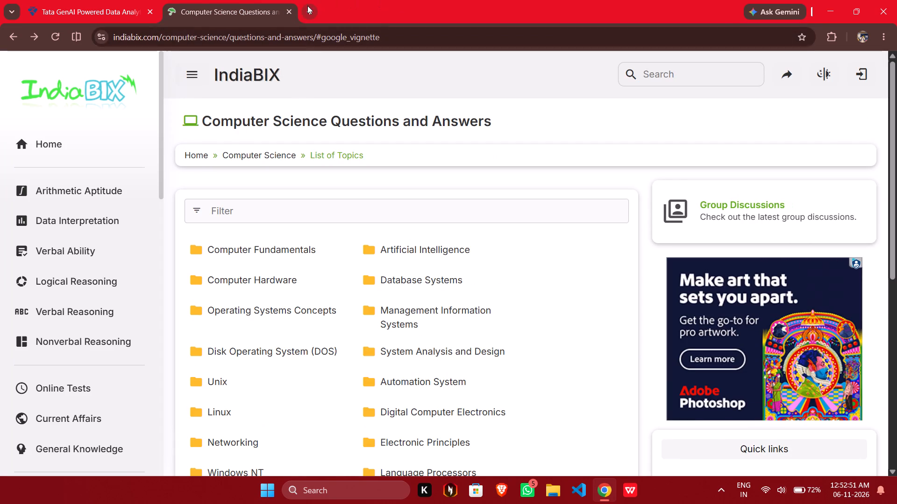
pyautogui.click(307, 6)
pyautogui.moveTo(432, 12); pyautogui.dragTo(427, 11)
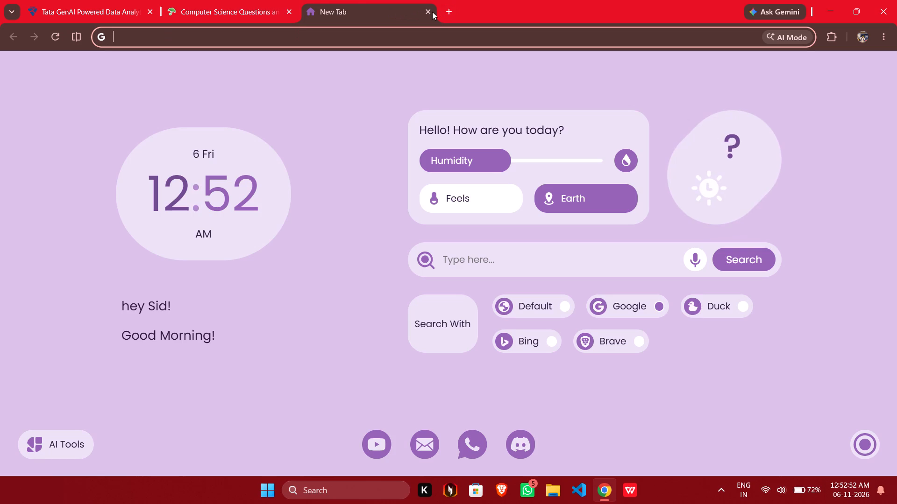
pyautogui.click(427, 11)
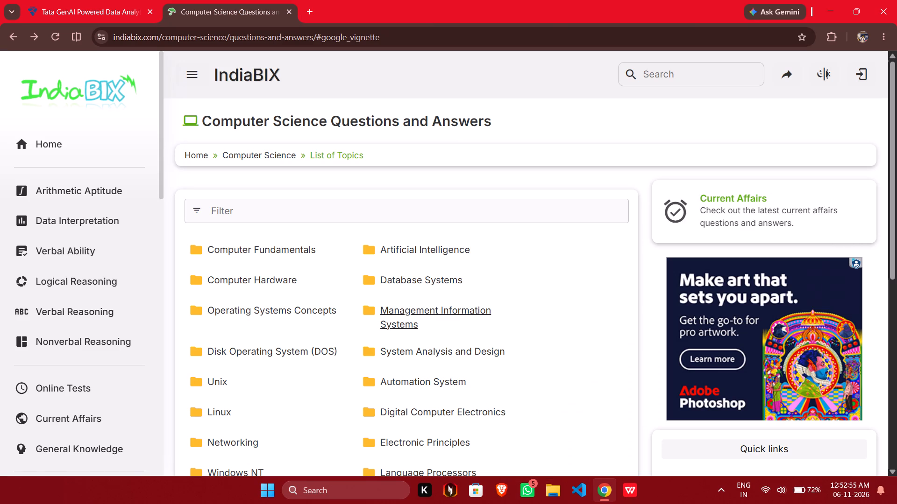
# Close the IndiaBIX Computer Science questions page and minimize the browser window to show the desktop.
pyautogui.click(286, 10)
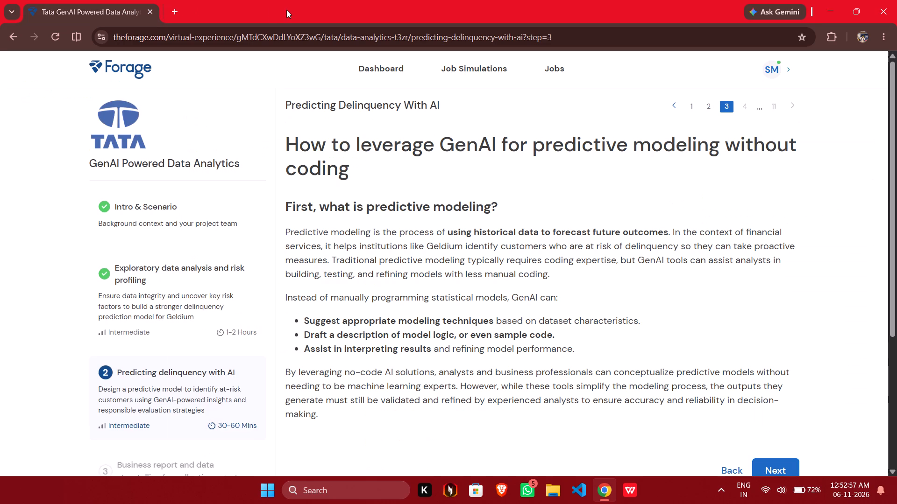
pyautogui.click(825, 4)
pyautogui.hscroll(-1, 446, 134)
pyautogui.click(434, 136)
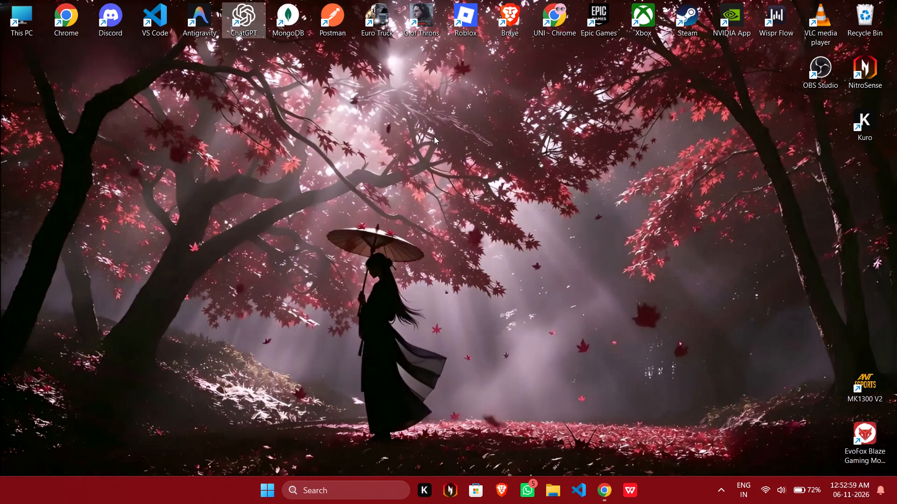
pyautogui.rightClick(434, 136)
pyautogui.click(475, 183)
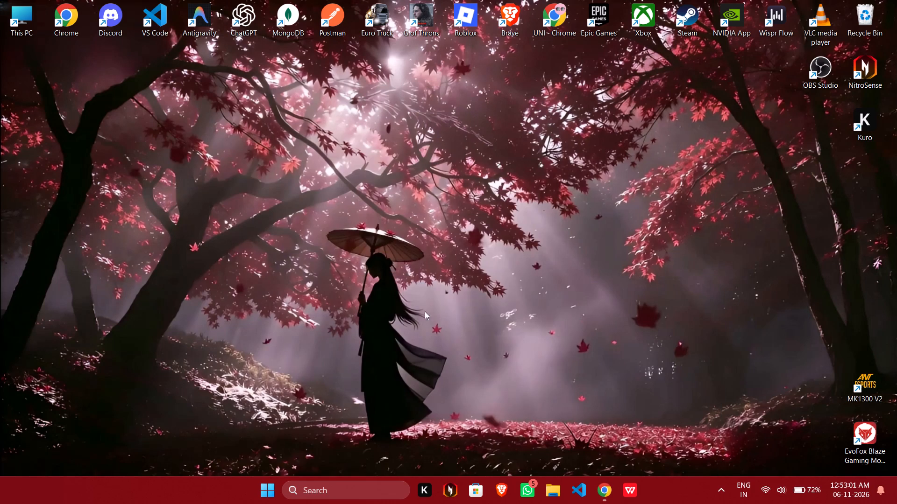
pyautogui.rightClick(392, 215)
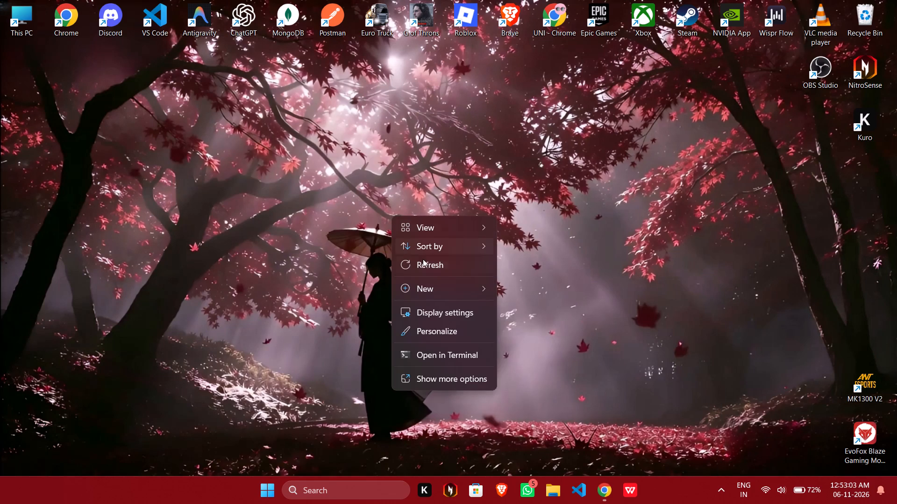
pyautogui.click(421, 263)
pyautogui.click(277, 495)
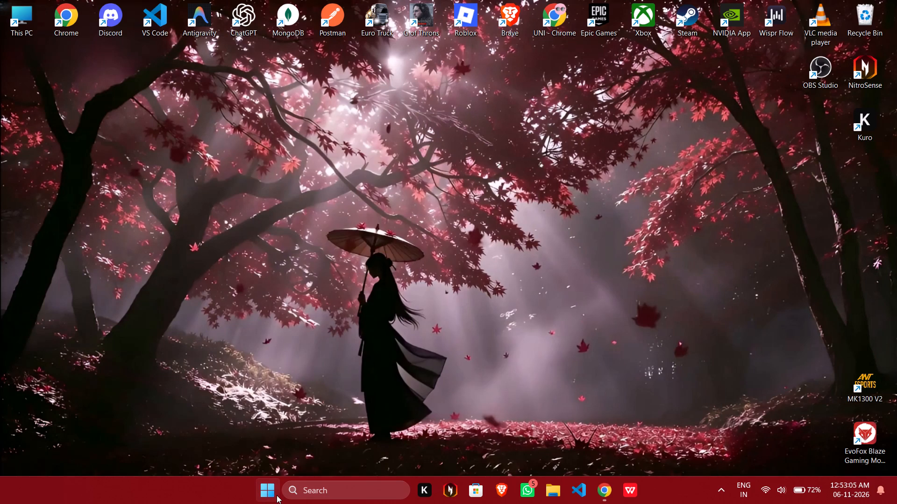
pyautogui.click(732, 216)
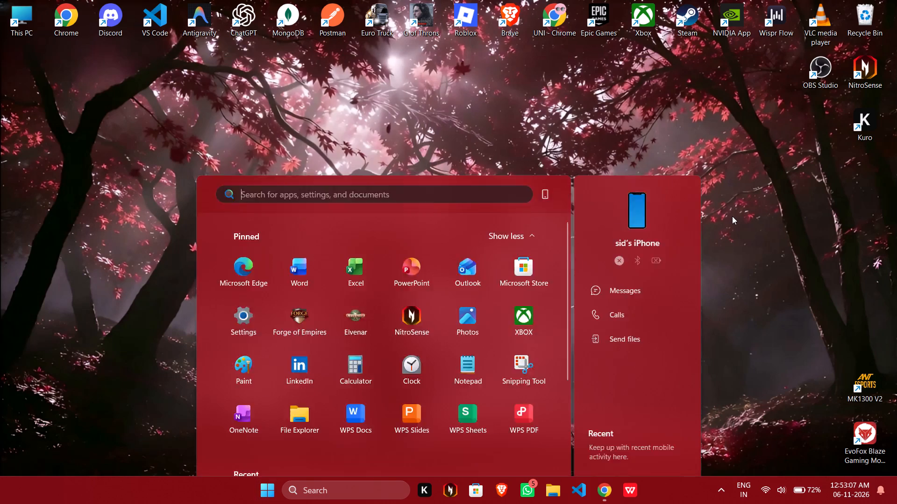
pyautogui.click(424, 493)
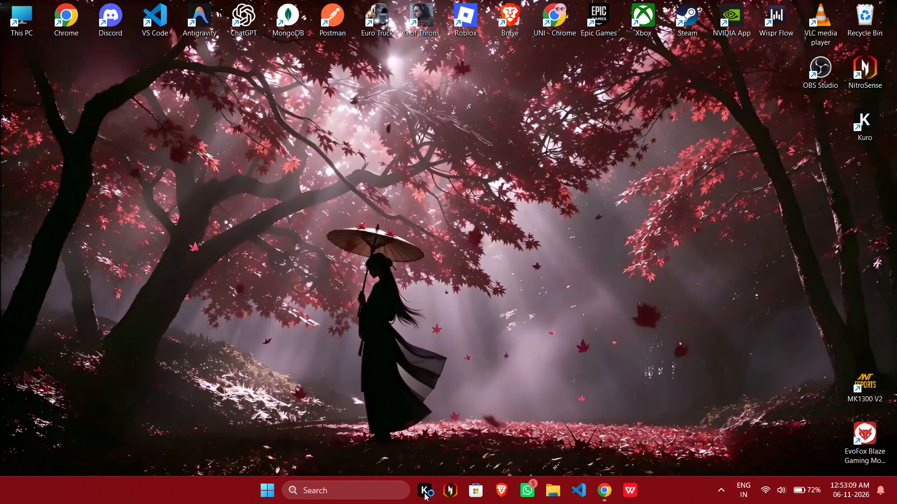
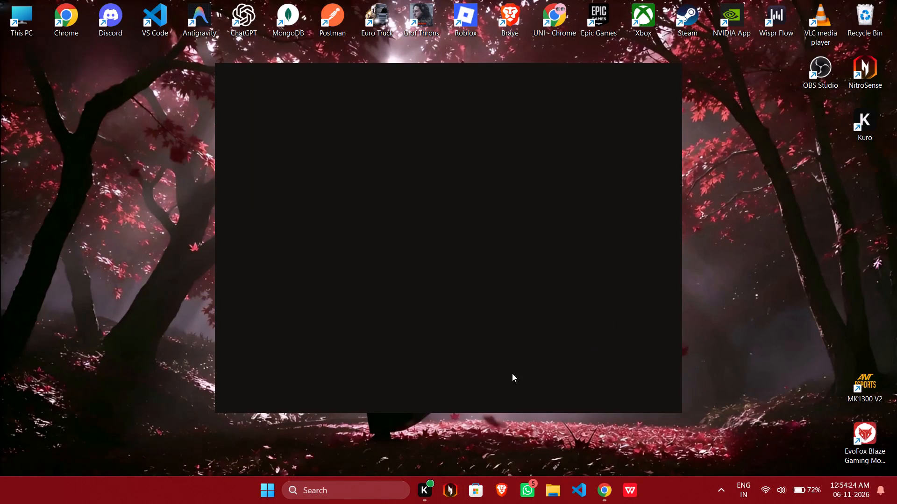
# Open the Windows power options.
pyautogui.click(260, 487)
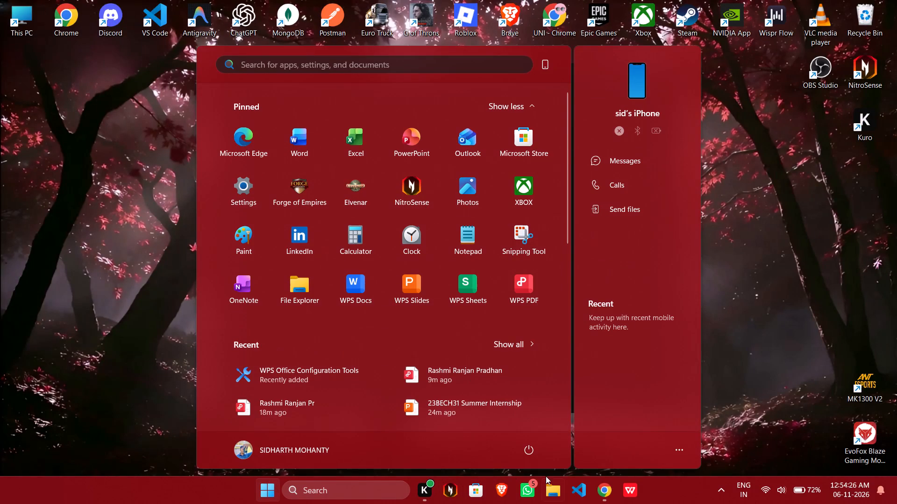
pyautogui.click(530, 436)
pyautogui.click(528, 444)
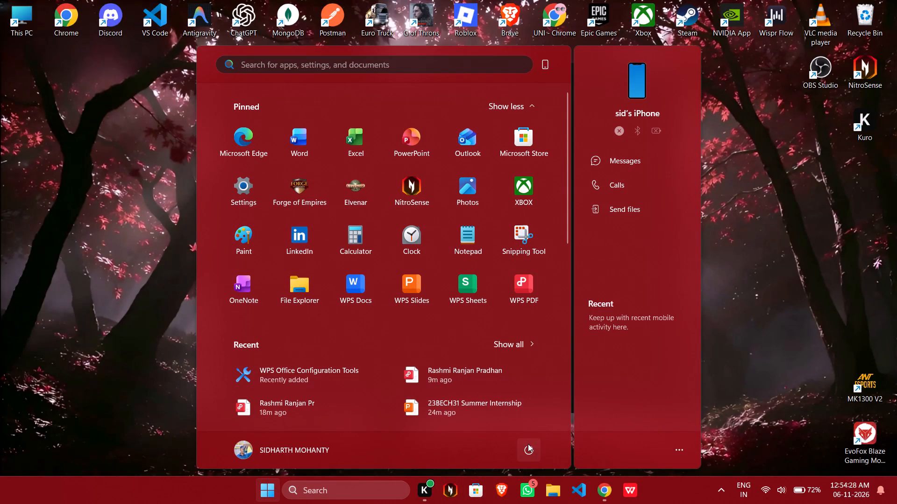